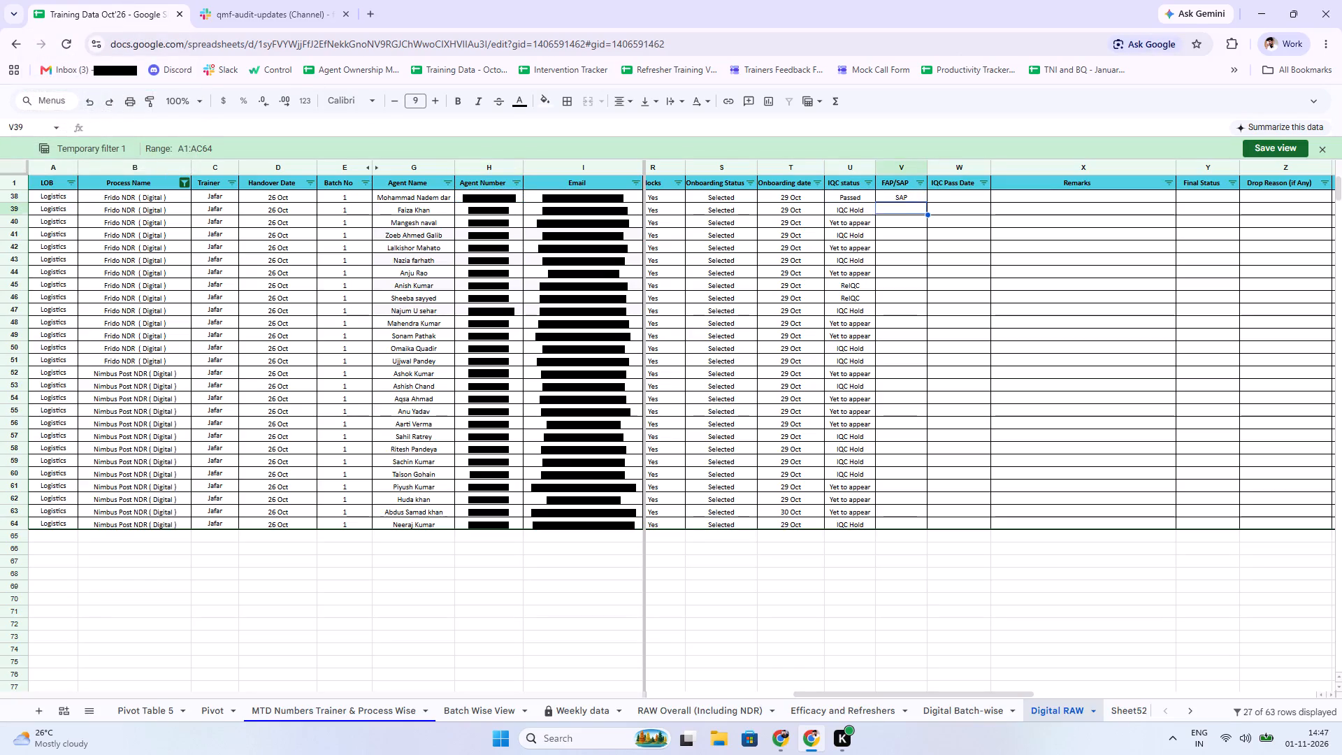
Enter 31 Oct as the IQC Pass Date for the agent in row 38, whose IQC status is Passed.
key(Right)
text(31 Oct)
key(Return)
key(Up)
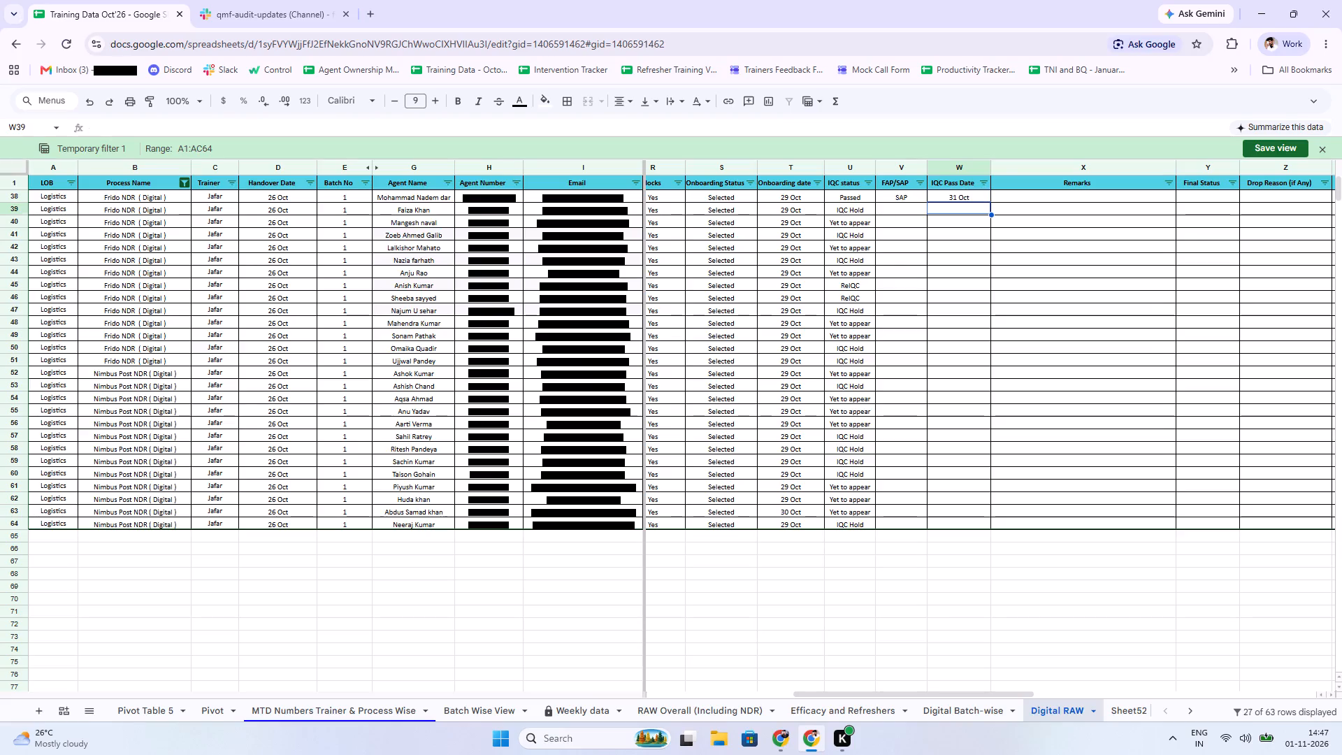
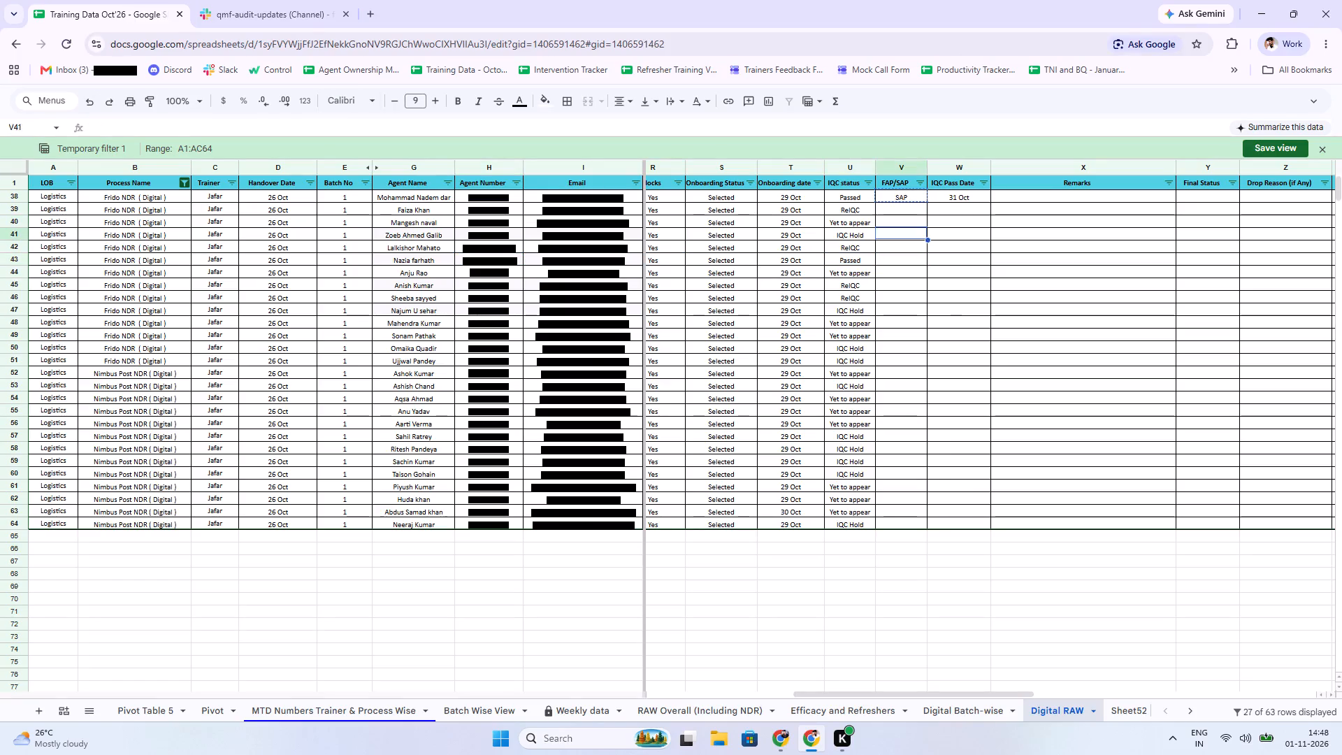
Enter SAP in the FAP/SAP column for the agent in row 43, whose IQC status is Passed.
key(Down)
key(Down)
key(ctrl+v)
Copy the 31 Oct IQC Pass Date from row 38 to the Passed agent in row 43.
key(Right)
key(Up)
key(ctrl+Up)
key(ctrl+c)
key(Down)
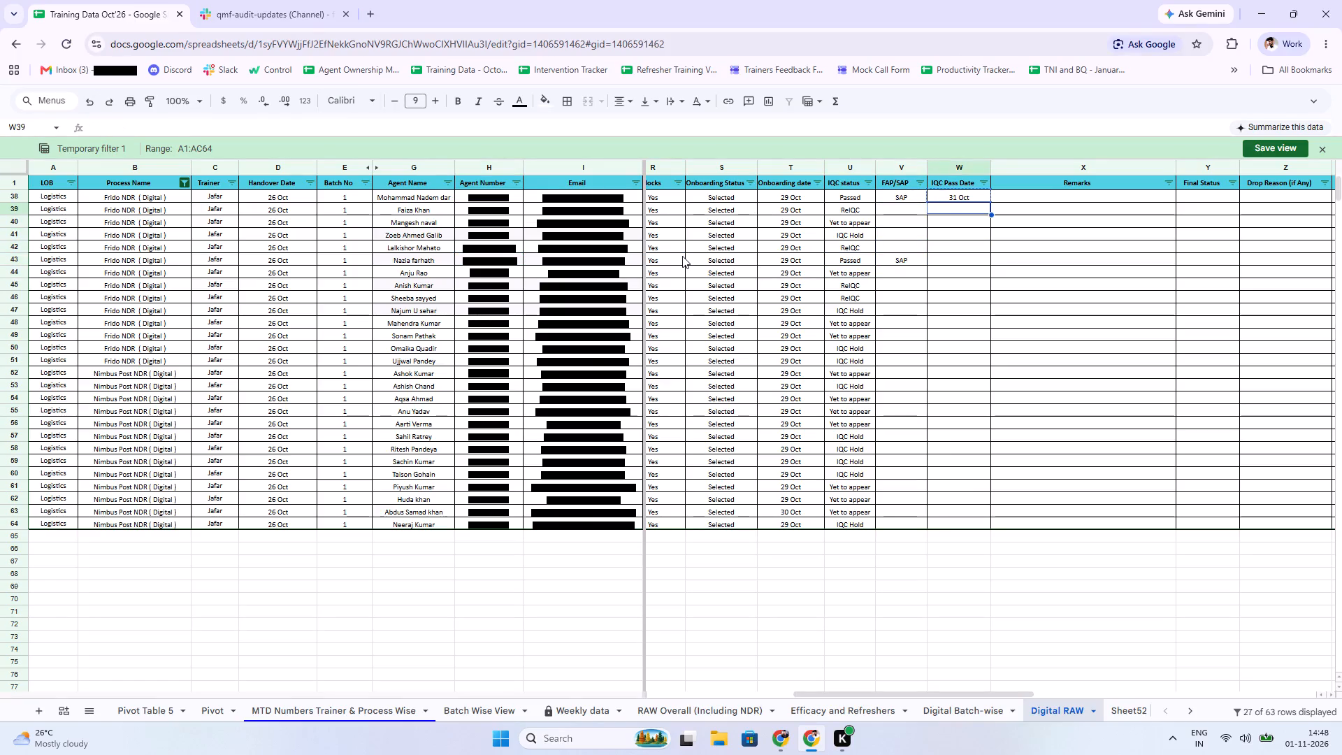
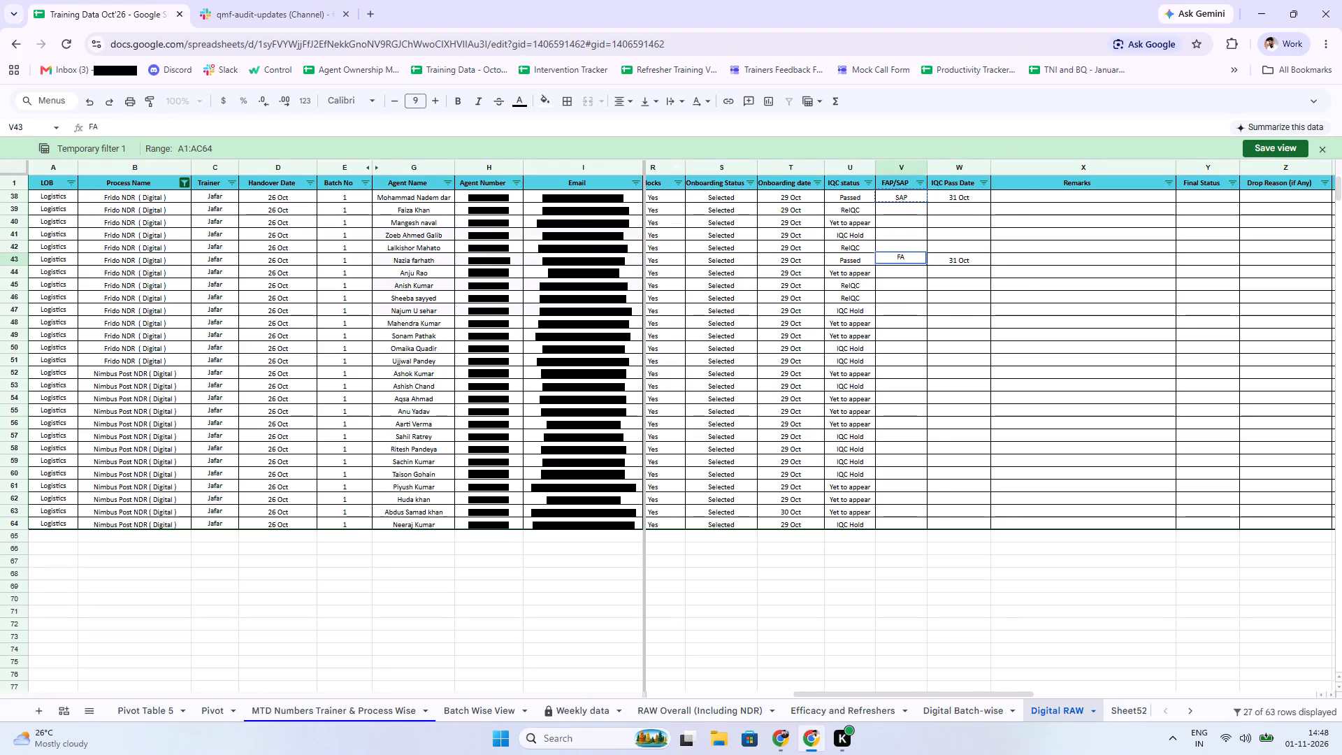
Set the FAP/SAP value to FAP for the agent in row 43, whose IQC status is Passed.
key(shift+p)
key(Return)
key(ctrl+Up)
key(Left)
key(Down)
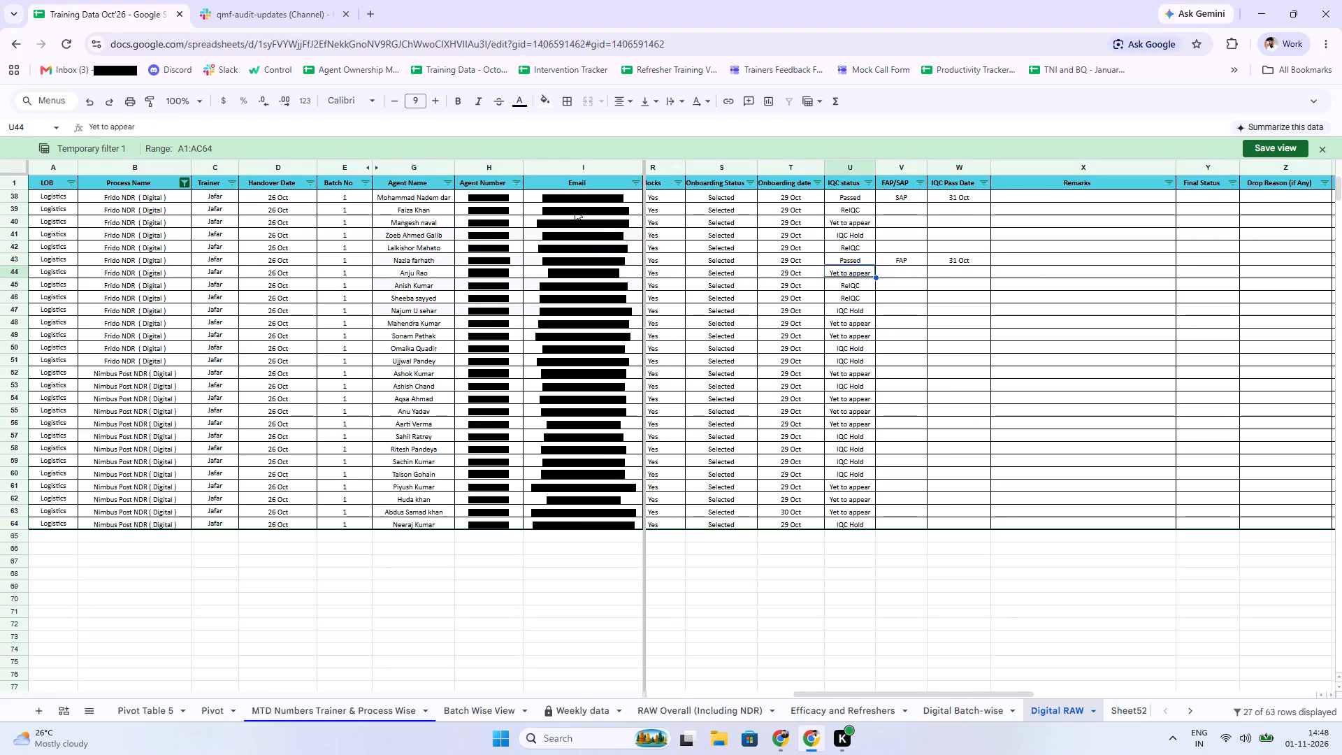
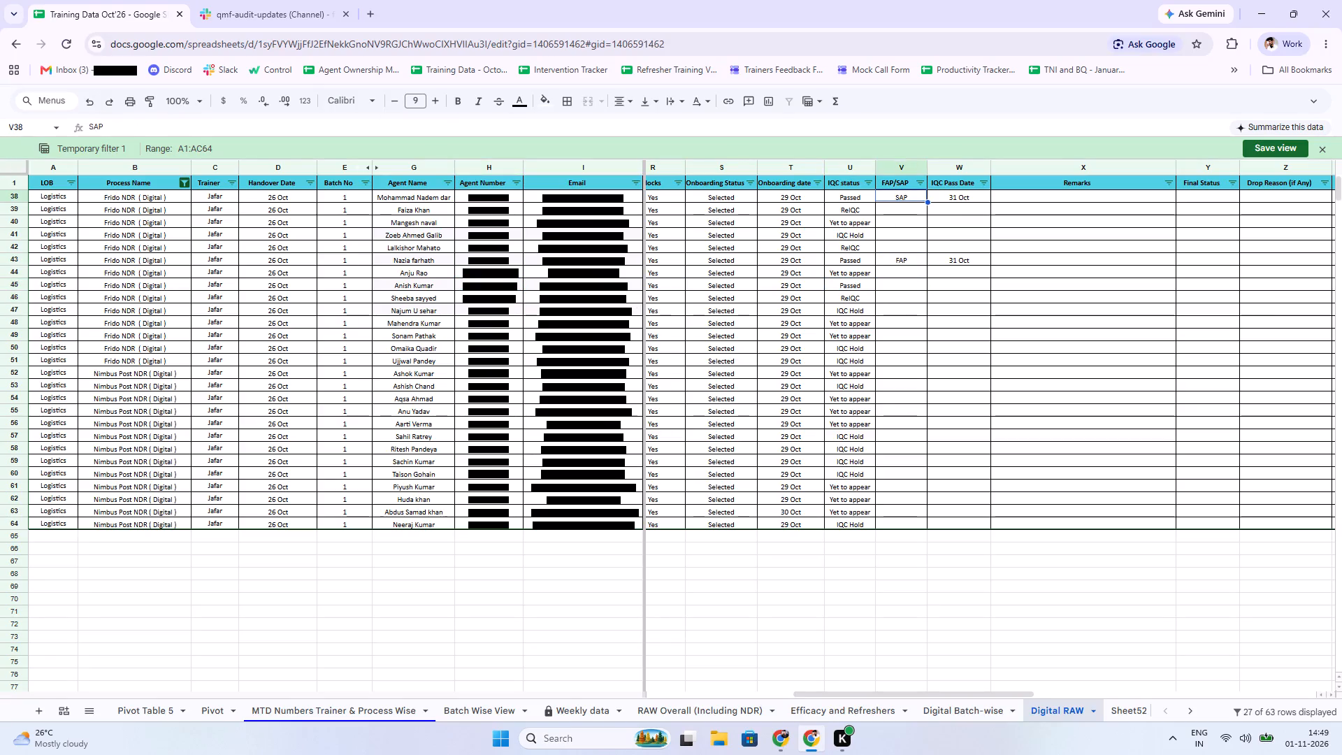
Copy the SAP value and 31 Oct pass date from row 38 to the Passed agent in row 45.
key(ctrl+Right)
key(Left)
key(ctrl+shift+Right)
key(ctrl+c)
key(Down)
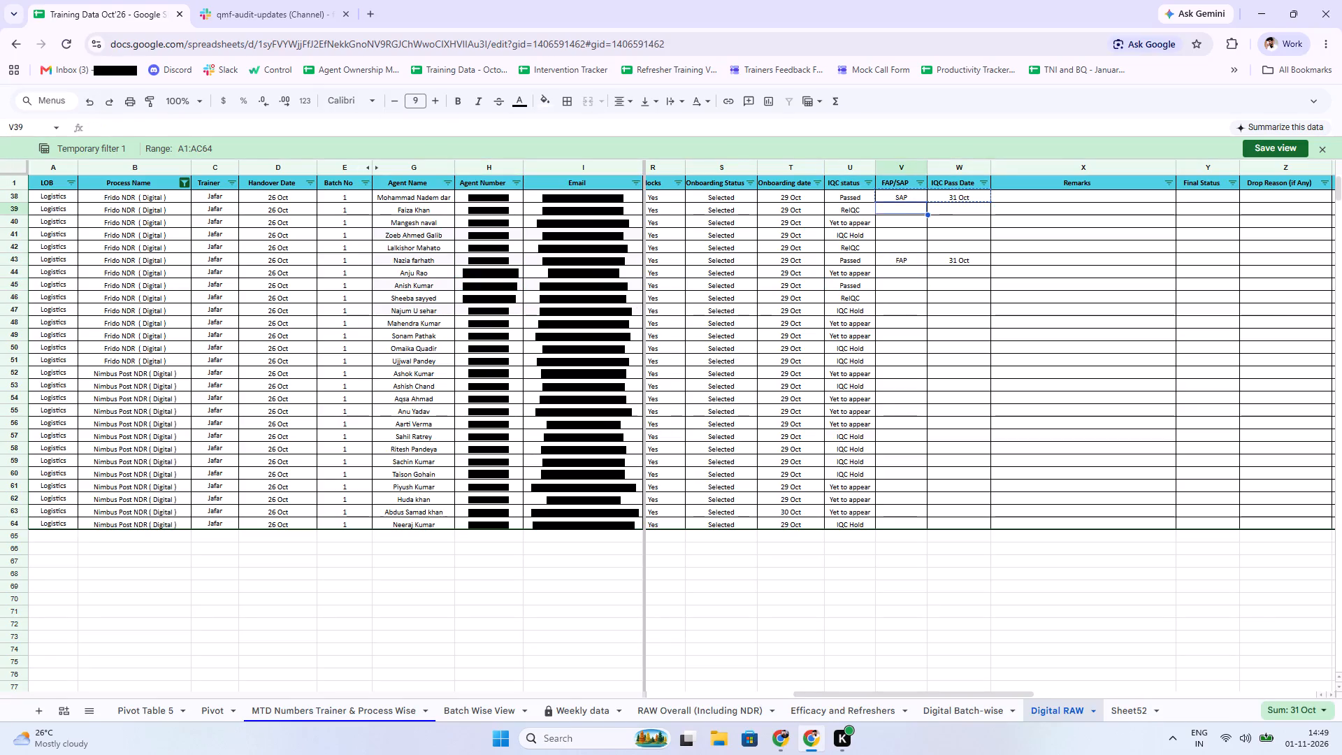
key(Down)
key(ctrl+Down)
key(Down)
key(Down)
key(Left)
key(Right)
key(ctrl+v)
key(Left)
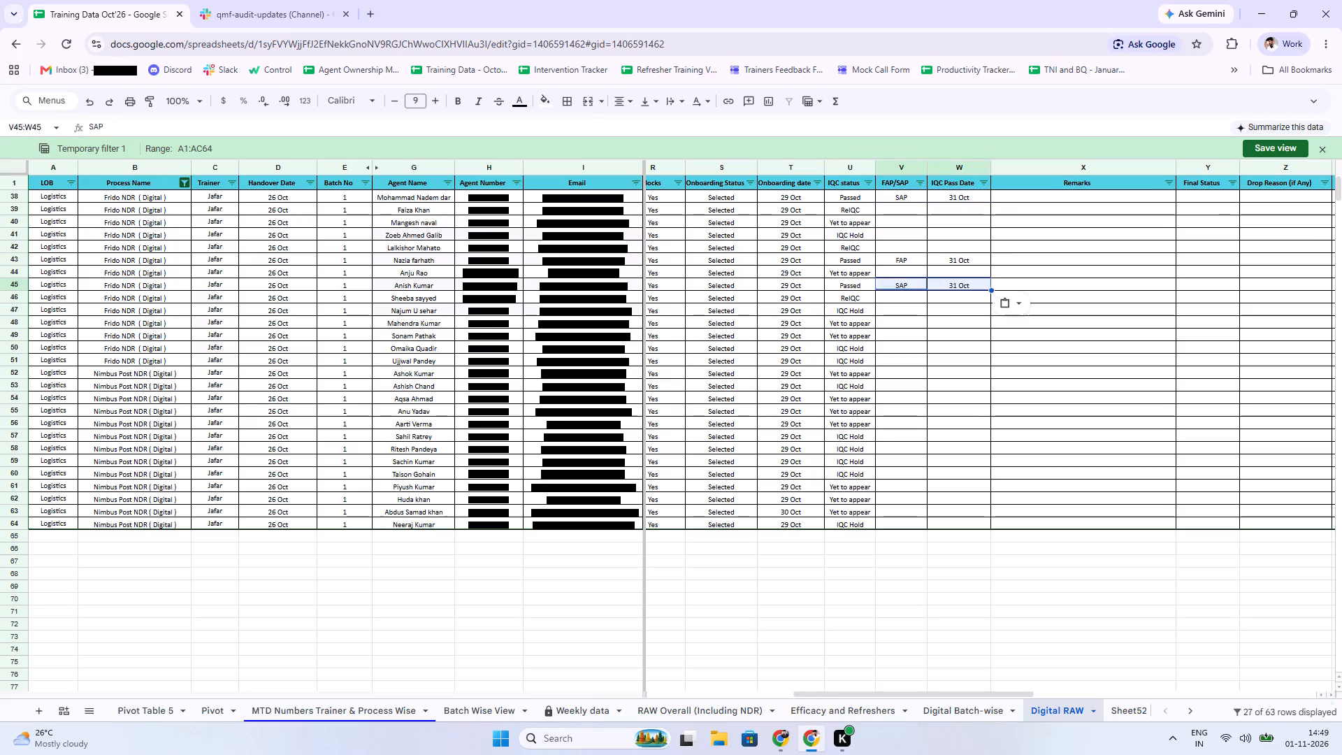
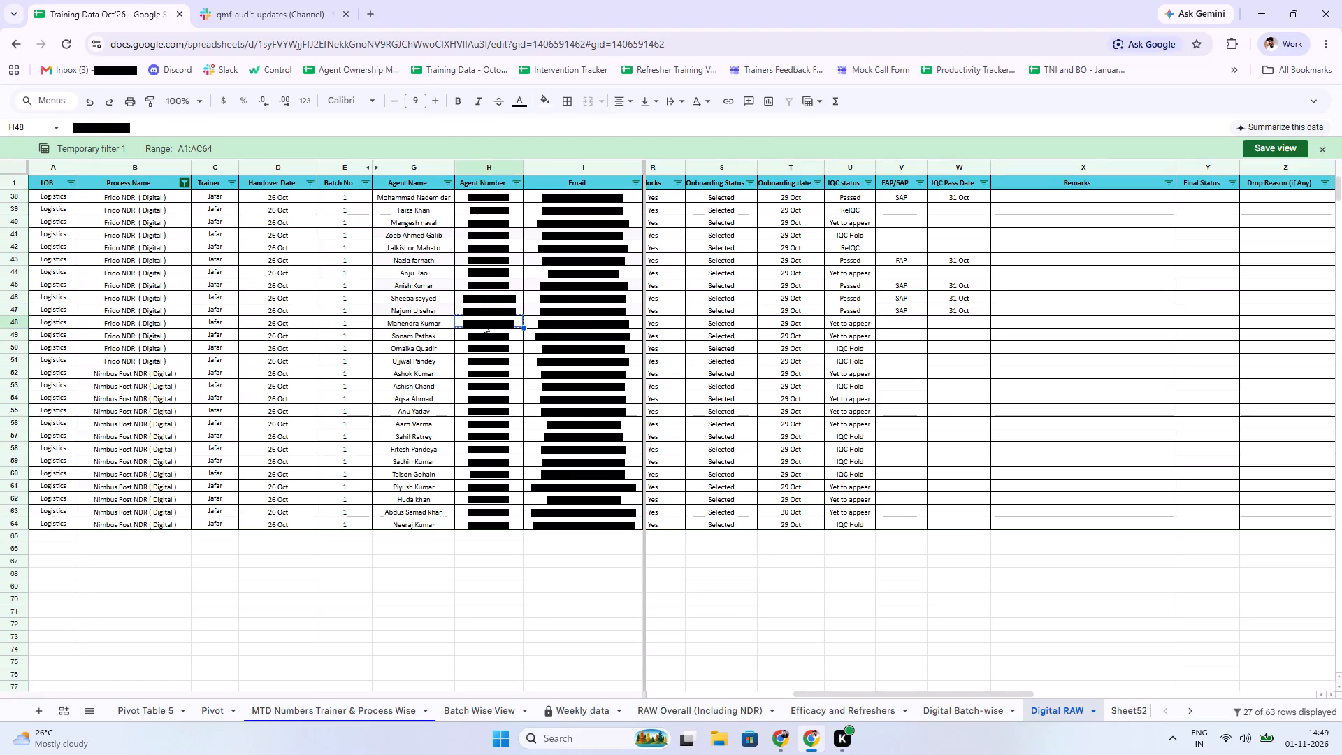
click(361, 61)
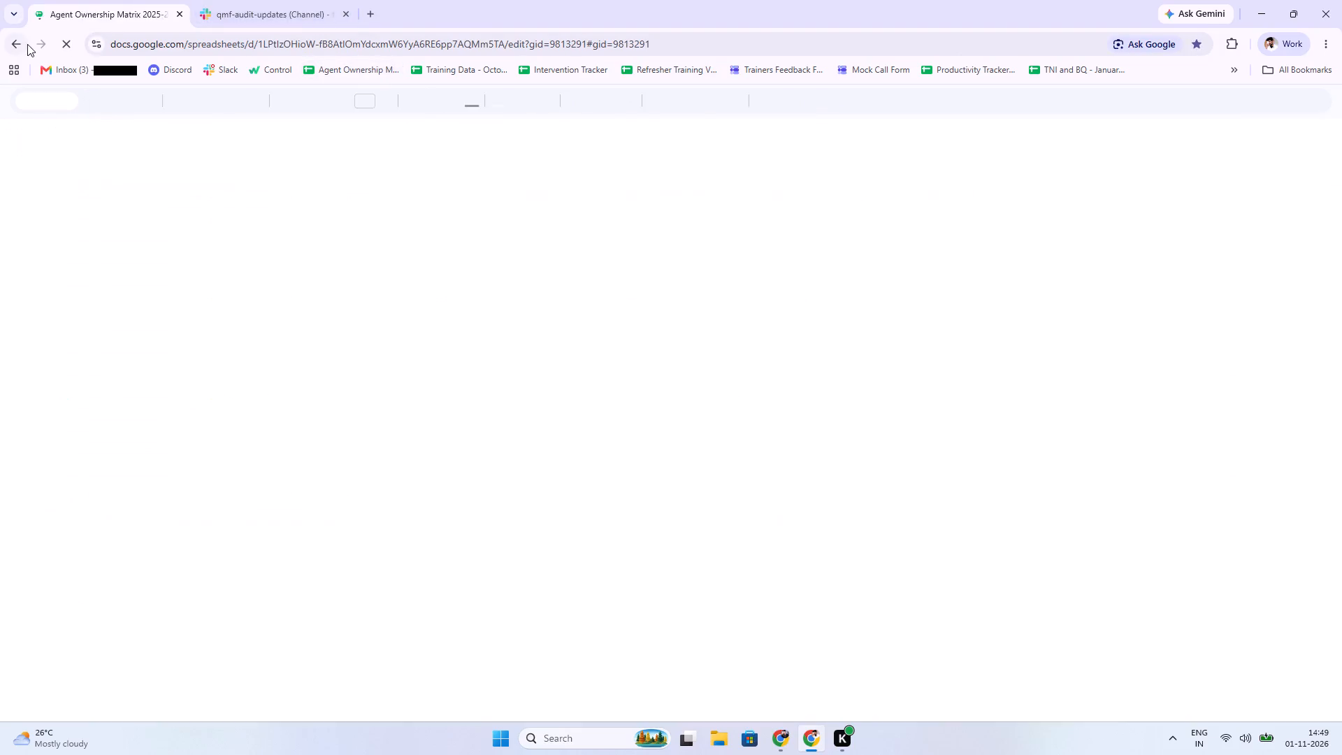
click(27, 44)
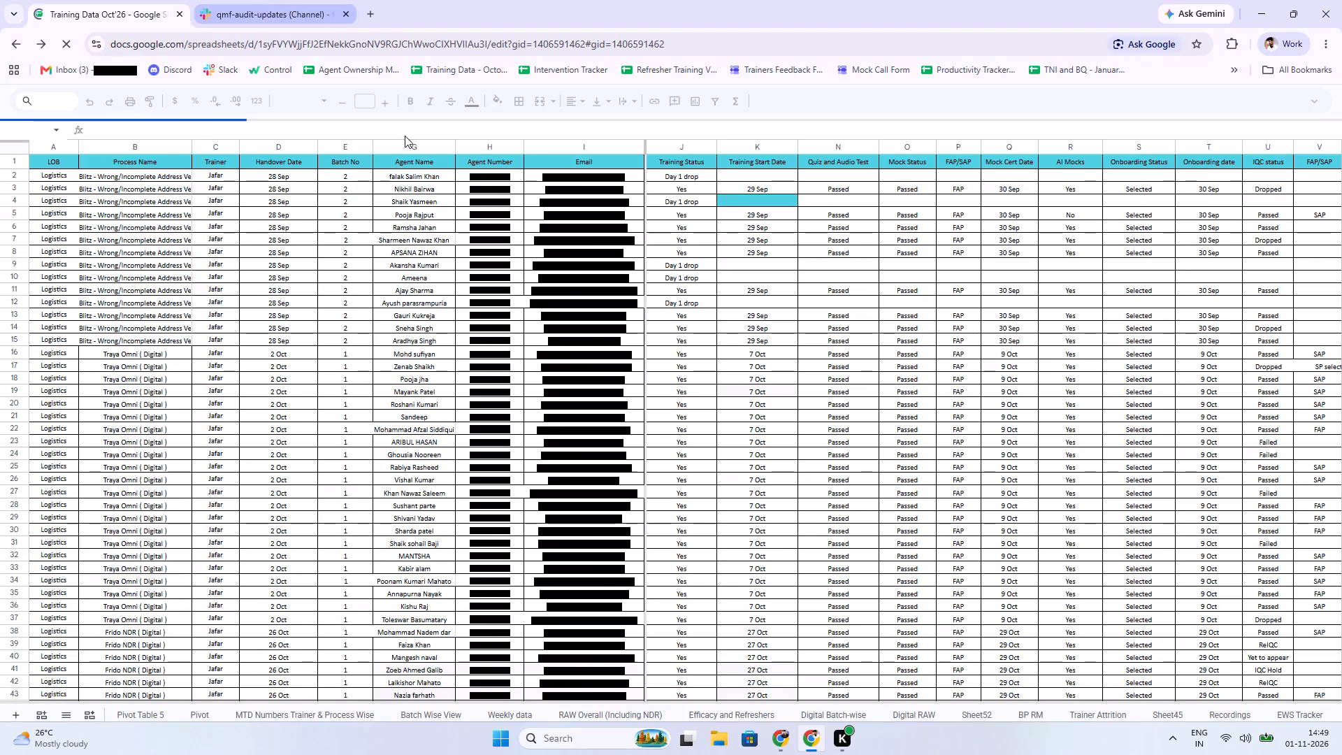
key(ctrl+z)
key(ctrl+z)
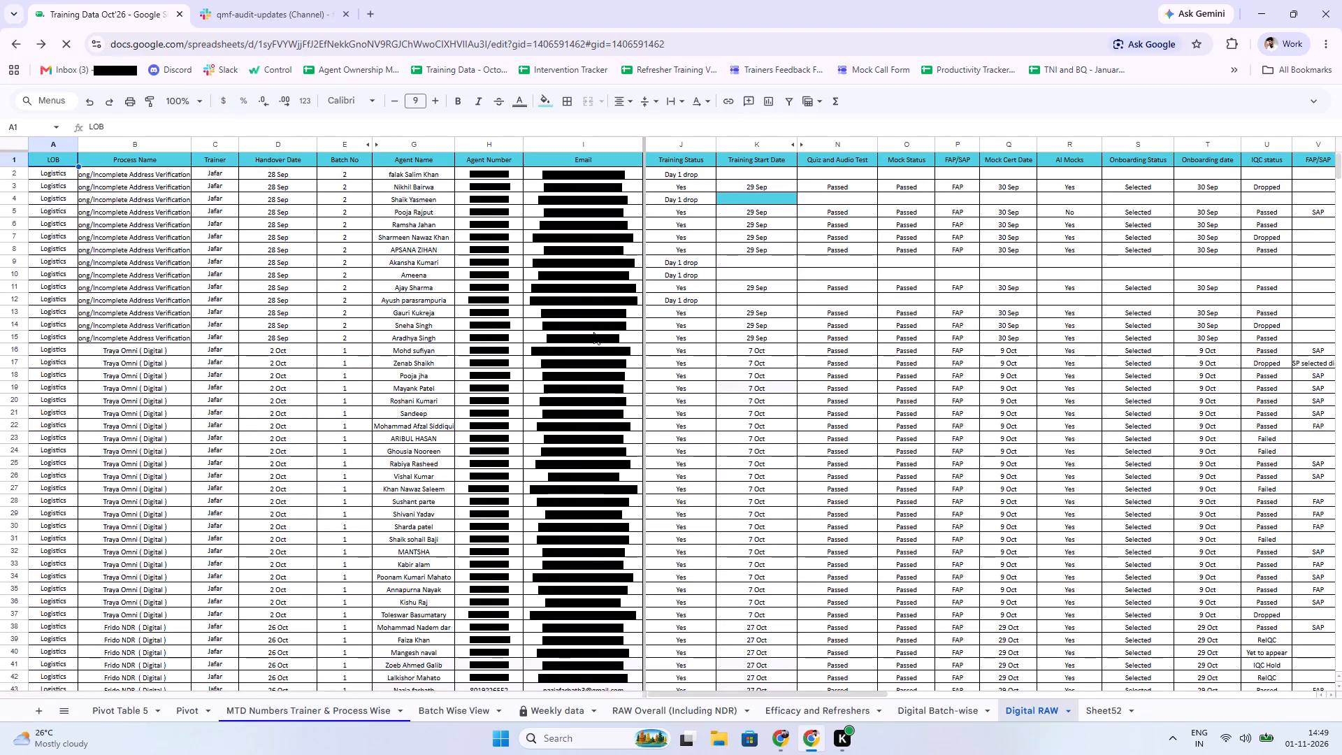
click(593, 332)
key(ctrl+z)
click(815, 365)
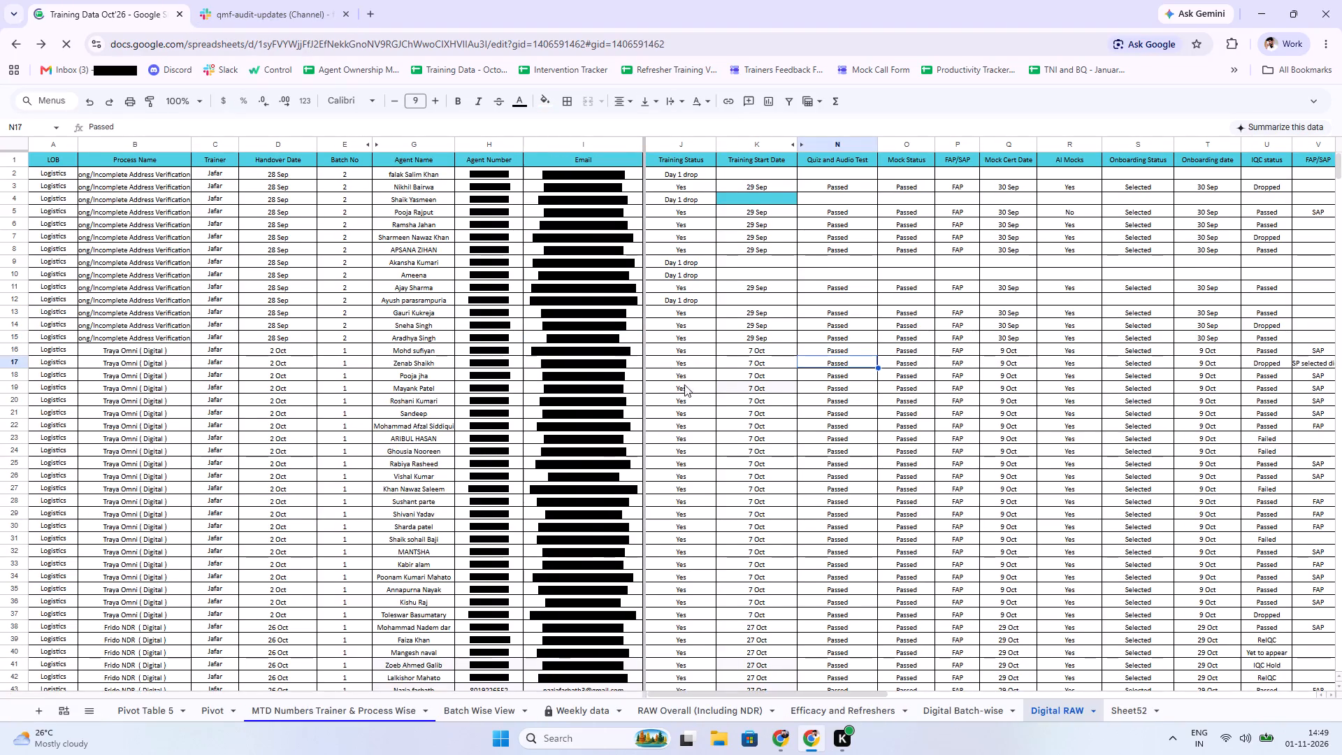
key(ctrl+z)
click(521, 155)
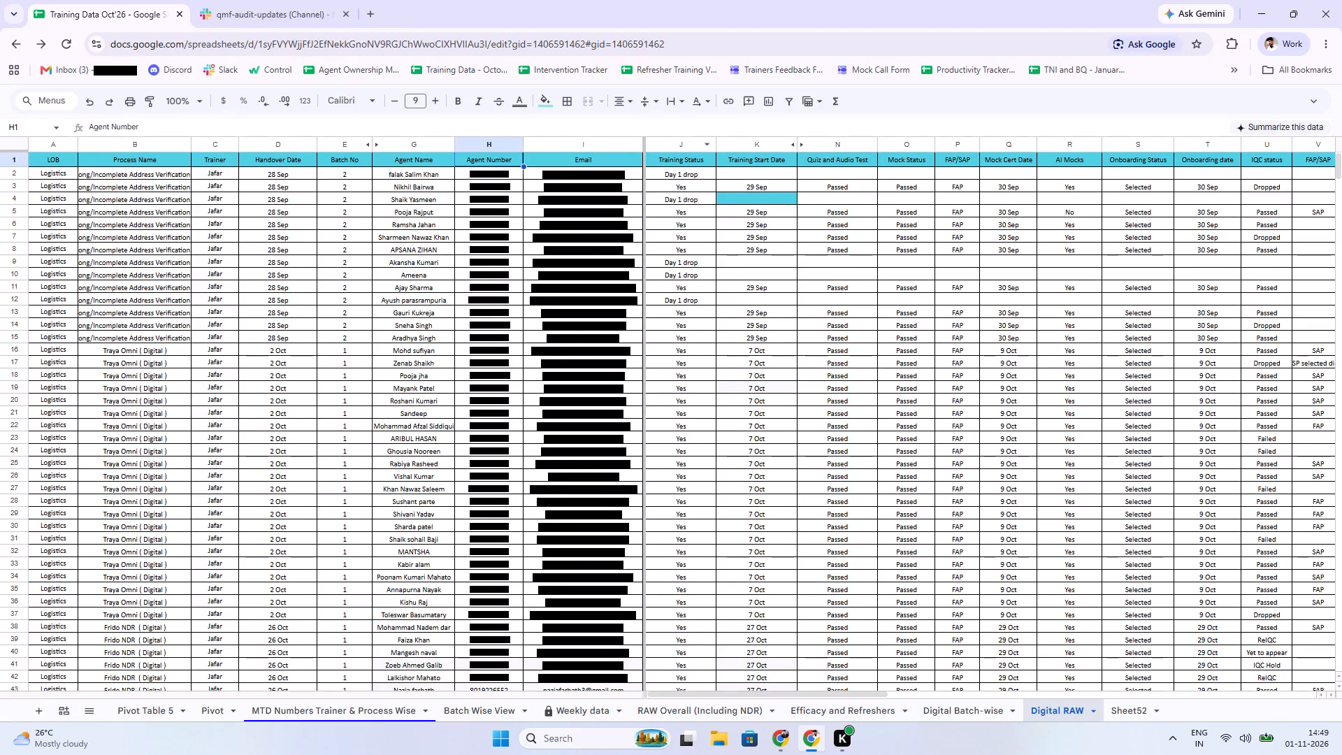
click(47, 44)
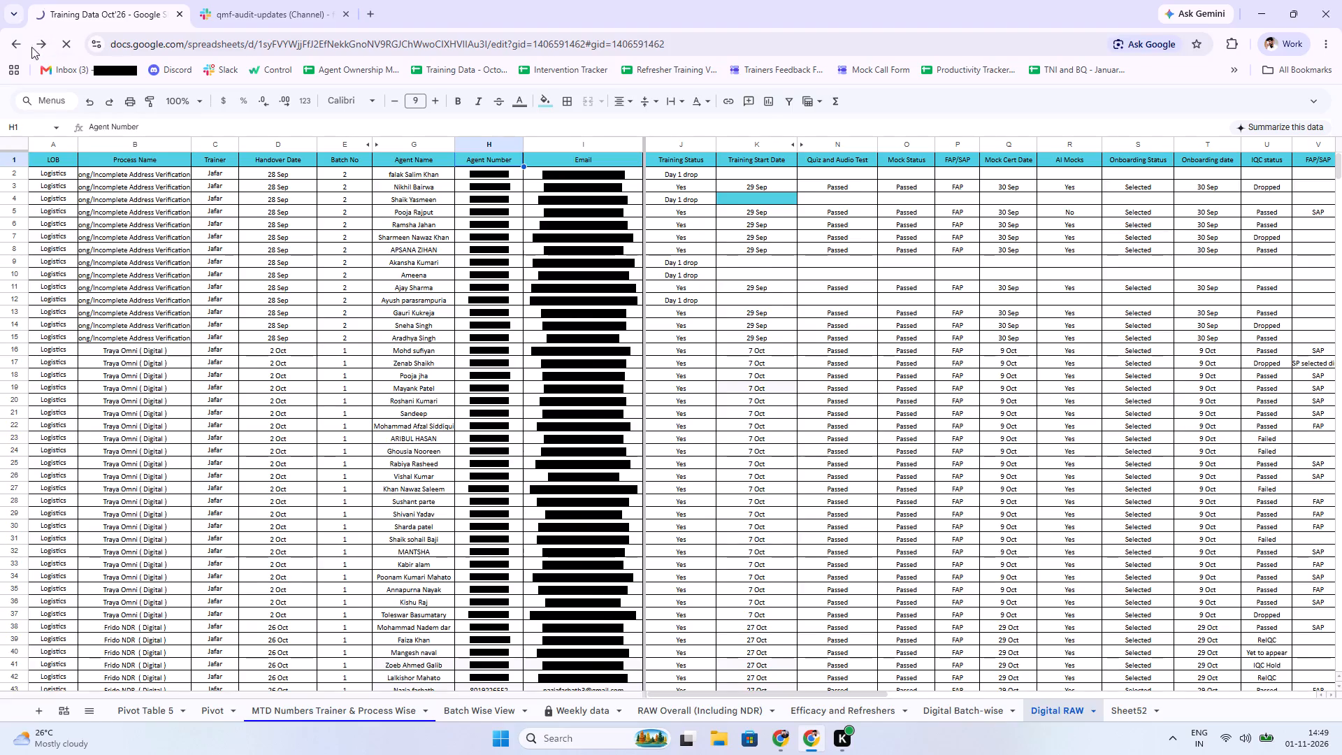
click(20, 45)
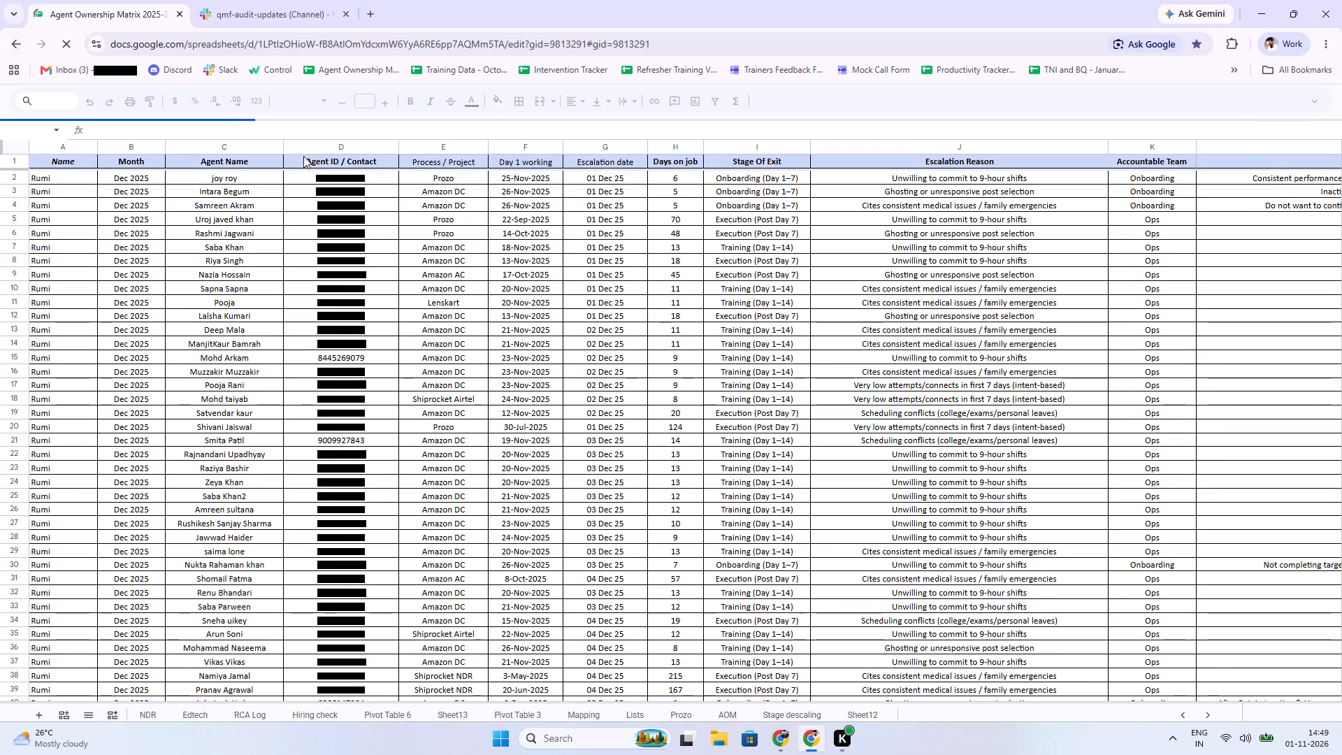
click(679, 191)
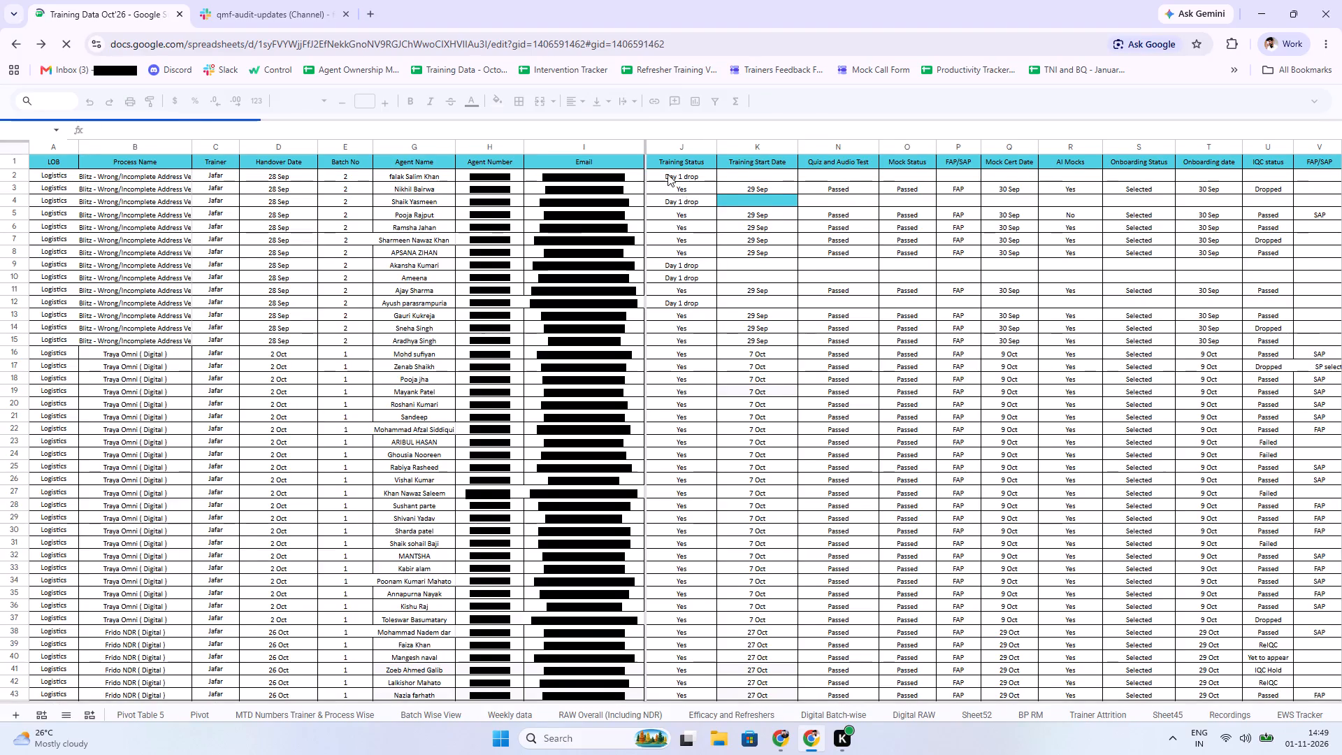
Create a filter view on the Digital RAW sheet and limit Process Name to Frido NDR (Digital).
click(682, 161)
click(806, 99)
click(816, 143)
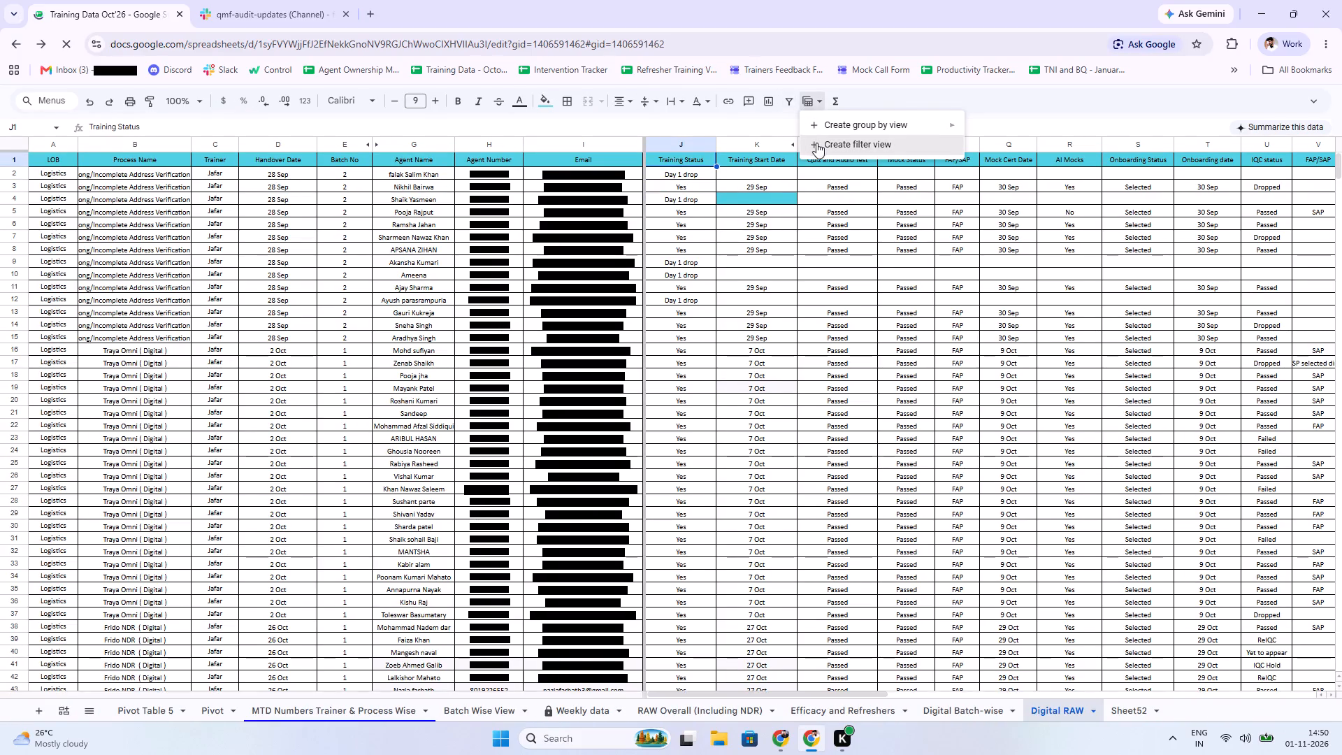
click(189, 182)
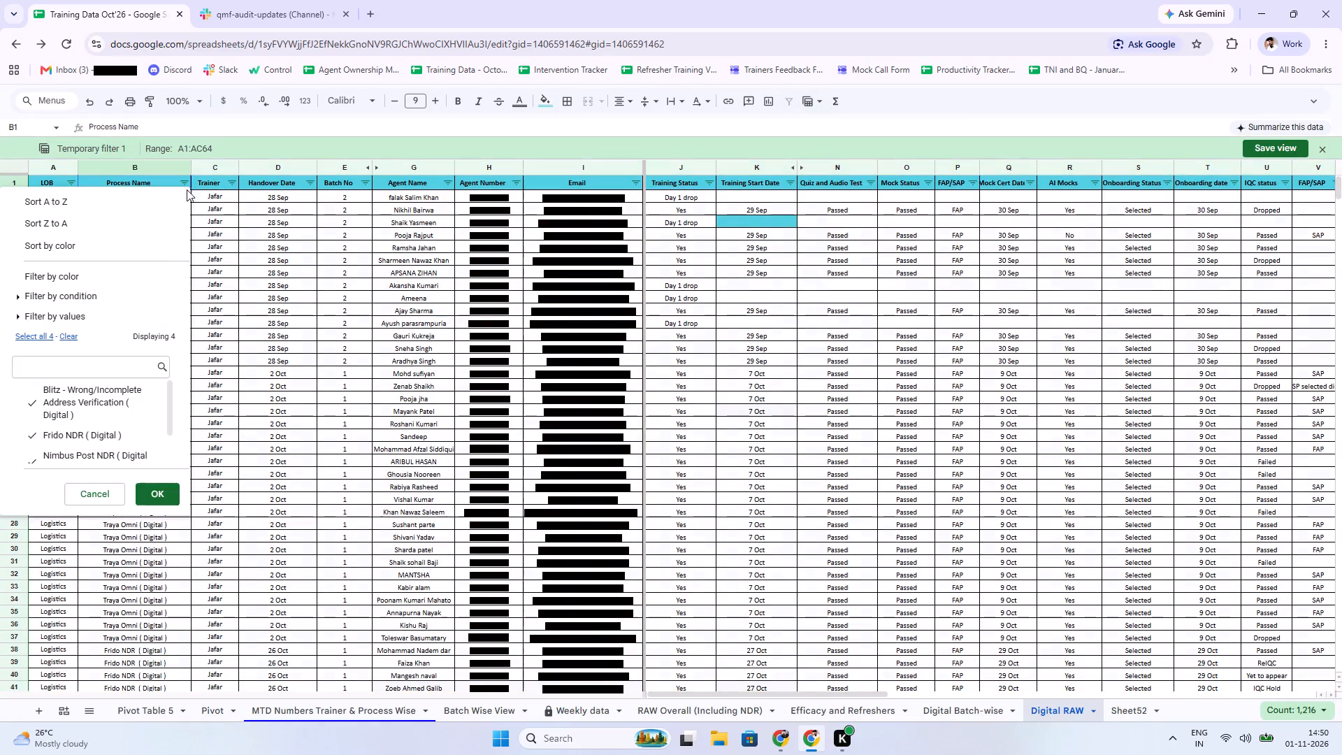
click(66, 338)
click(72, 382)
click(70, 372)
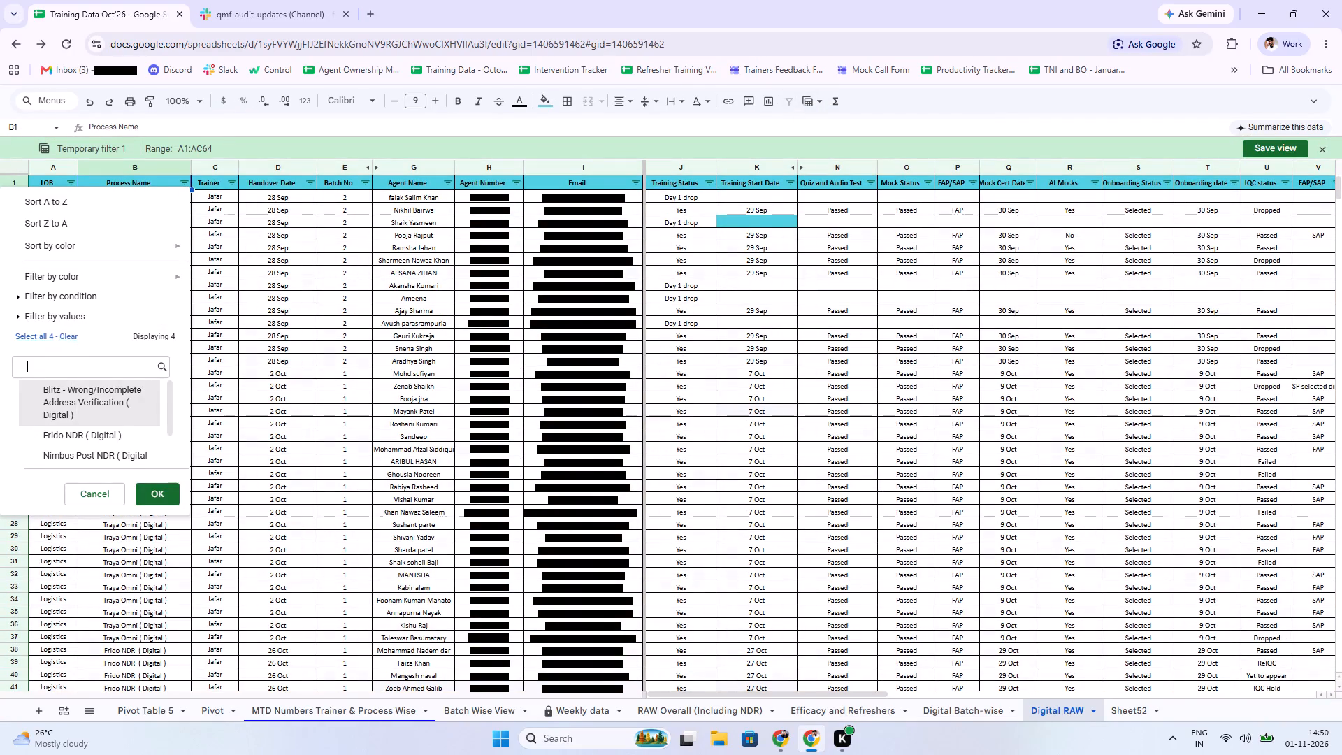
text(fri)
click(69, 391)
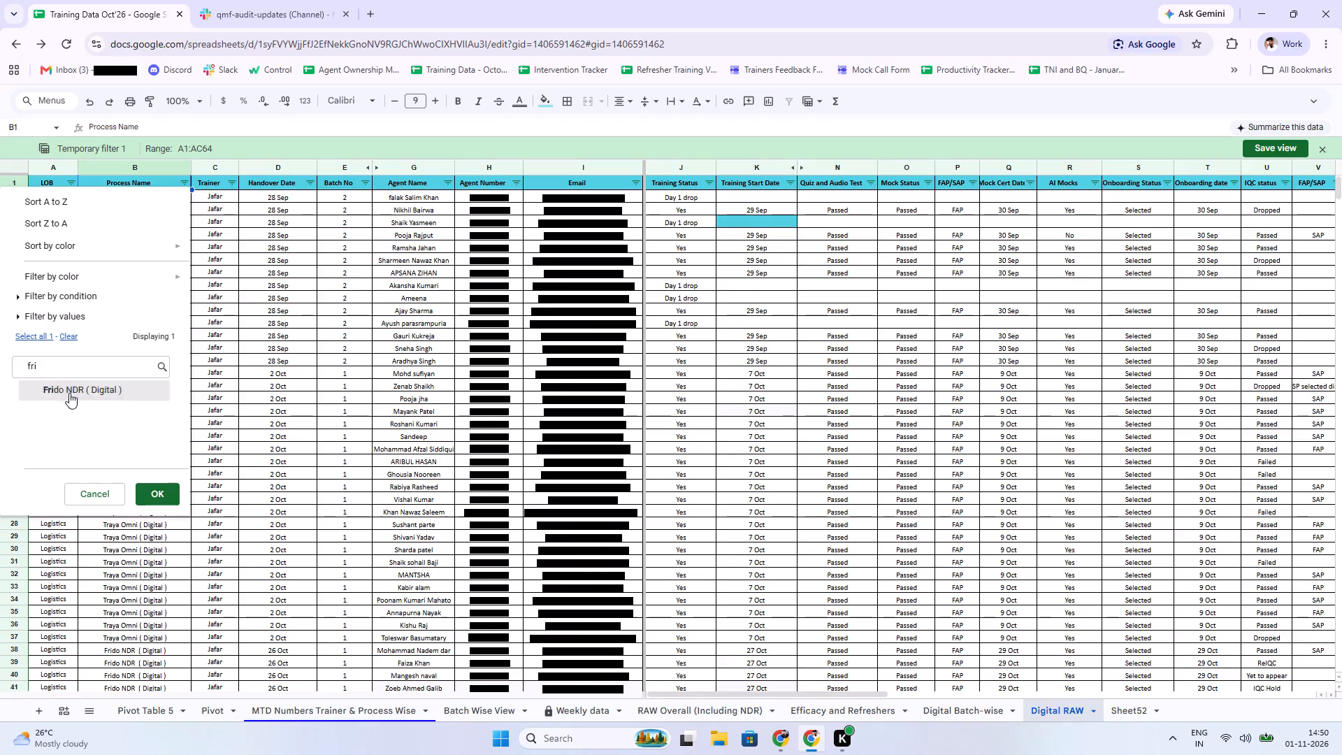
click(172, 496)
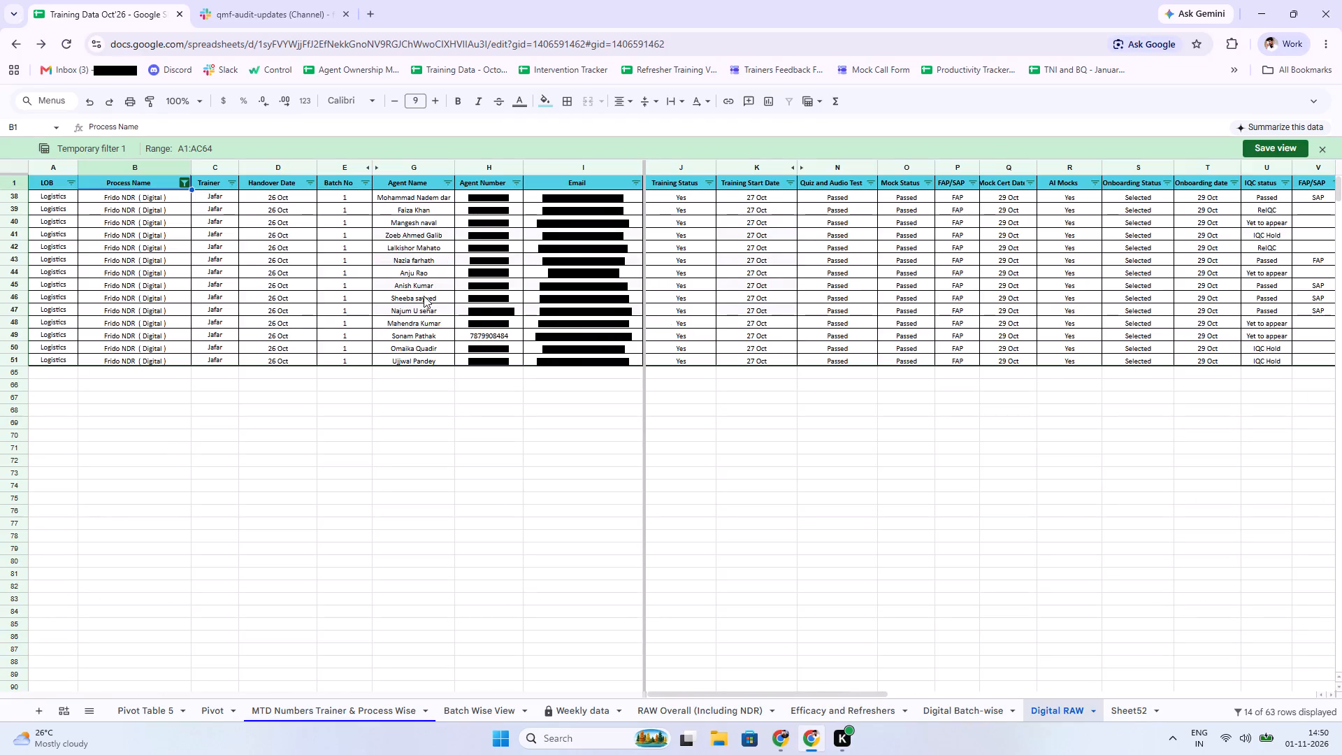
Examine the IQC status and training entries for the Frido NDR agents in rows 48 and 49.
scroll(429, 298, up, 4)
click(630, 331)
key(ctrl+Right)
key(ctrl+Right)
key(ctrl+Left)
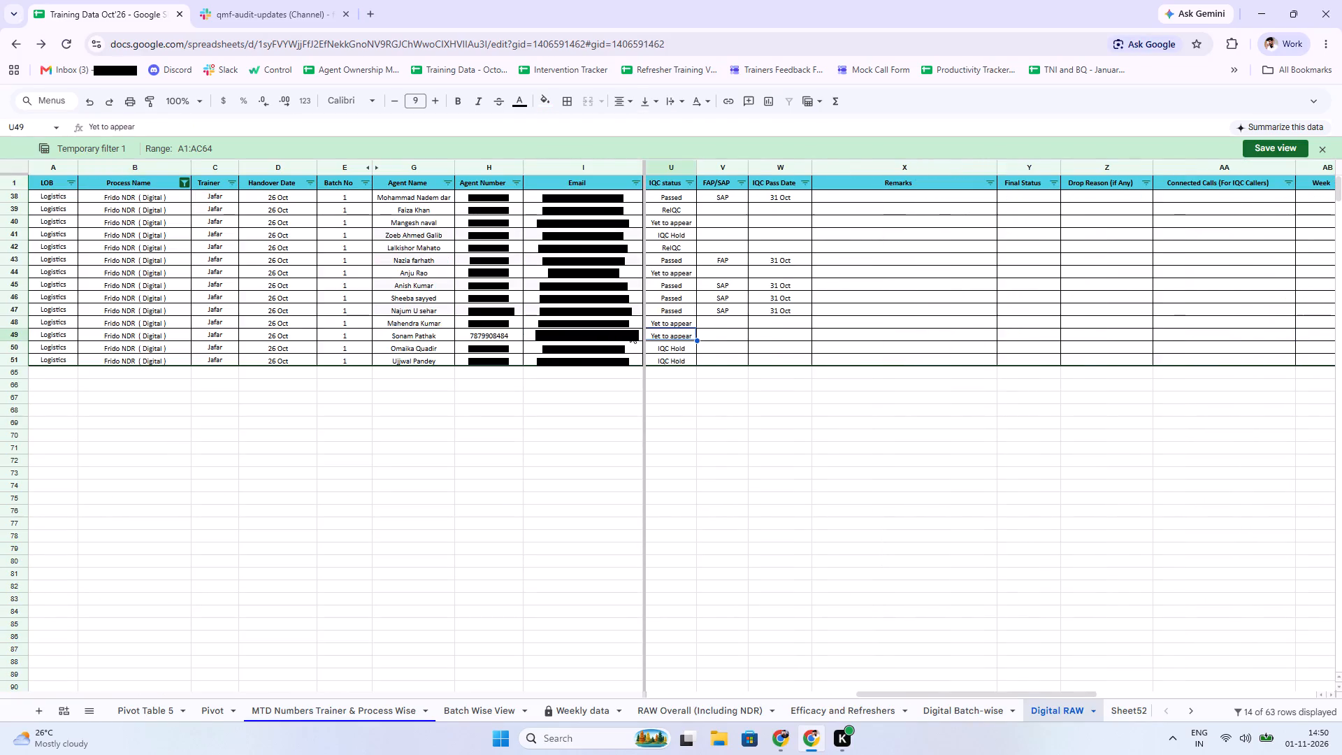
key(Up)
click(476, 324)
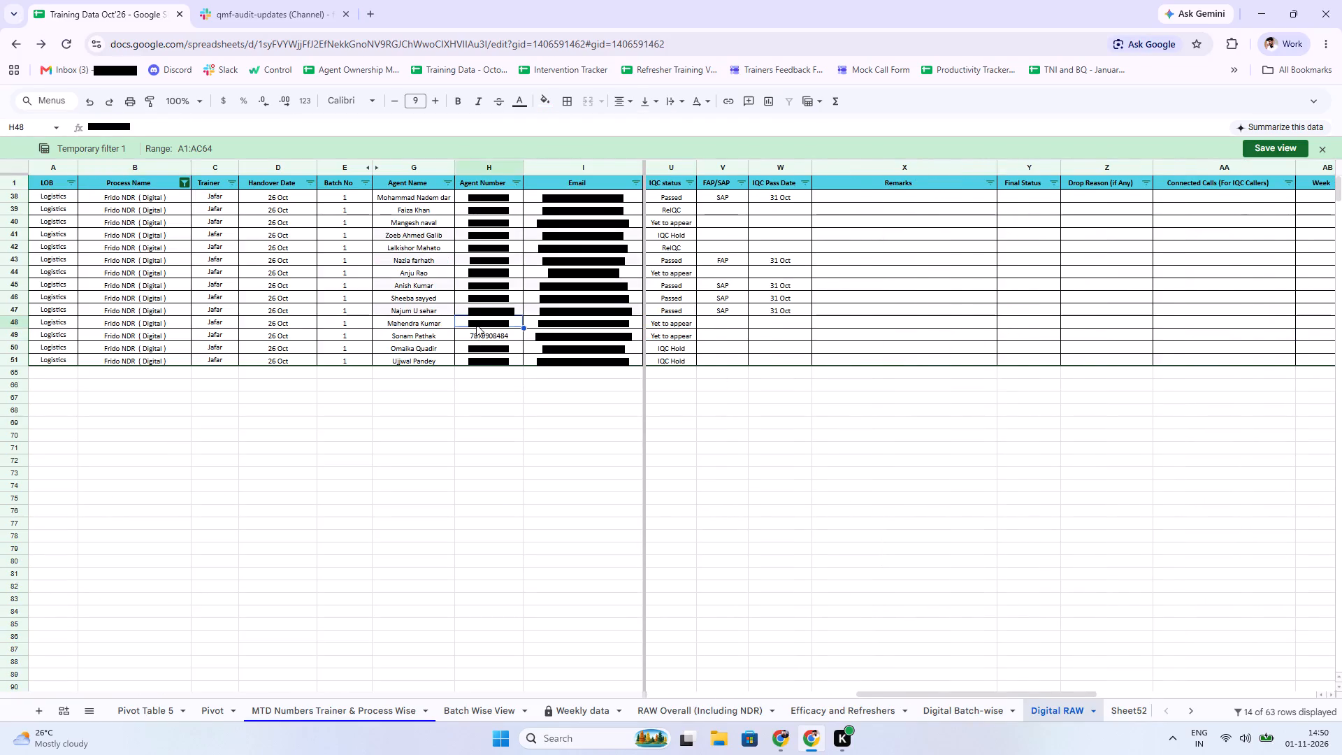
key(Right)
key(Right)
key(Right)
key(Left)
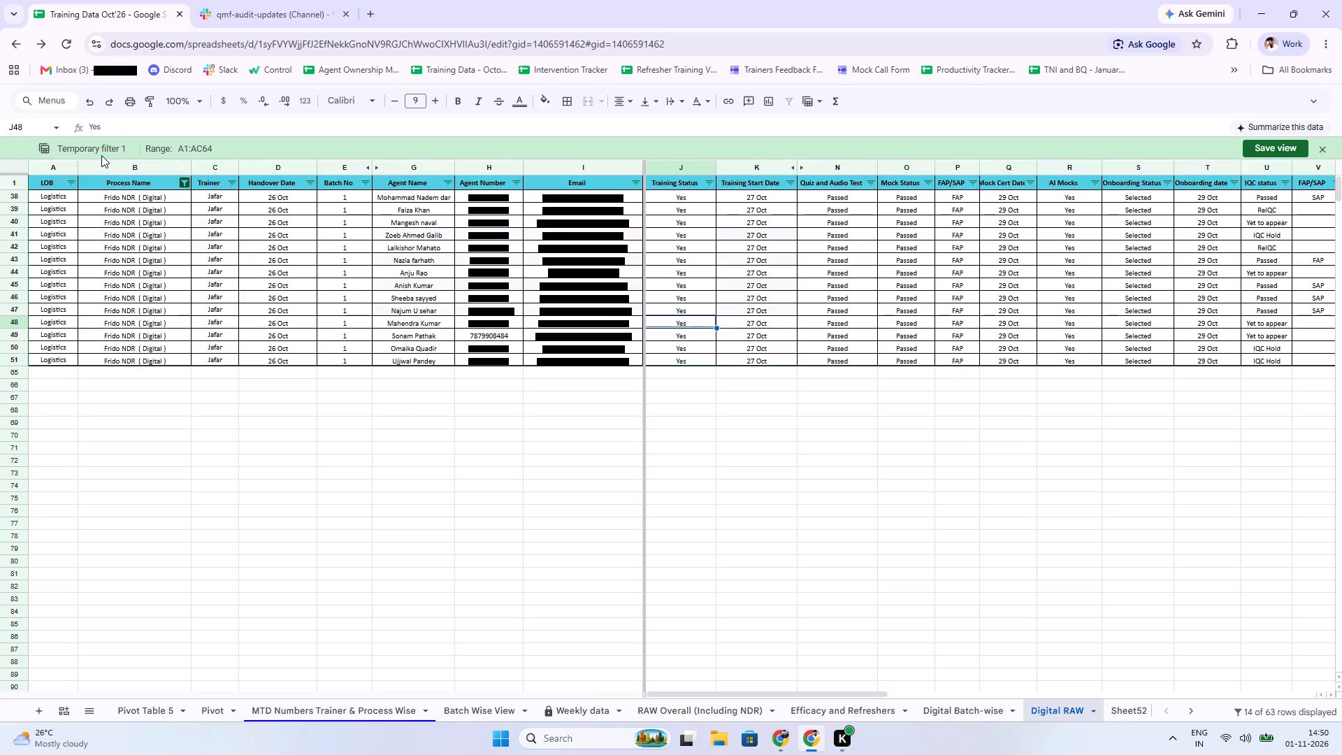
Add Nimbus Post NDR (Digital) to the Process Name filter alongside Frido NDR (Digital).
click(181, 184)
click(97, 369)
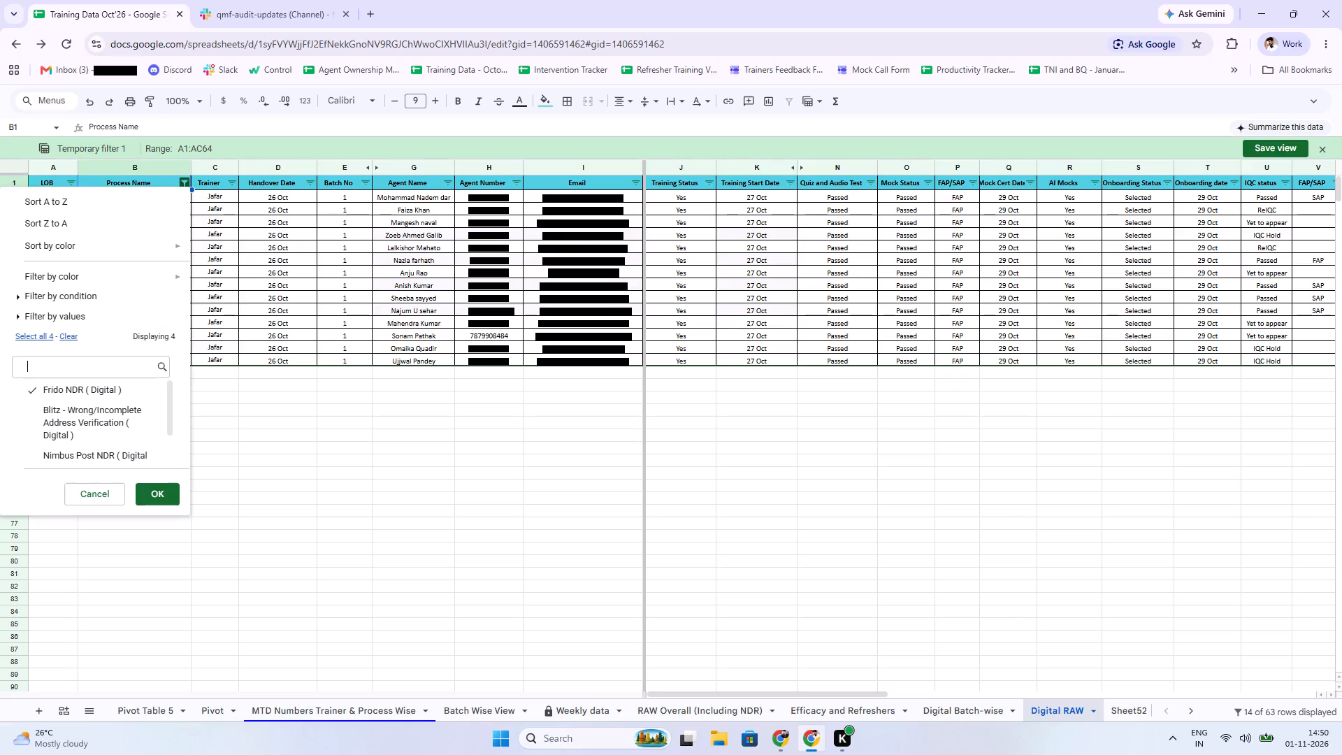
key(n)
click(89, 405)
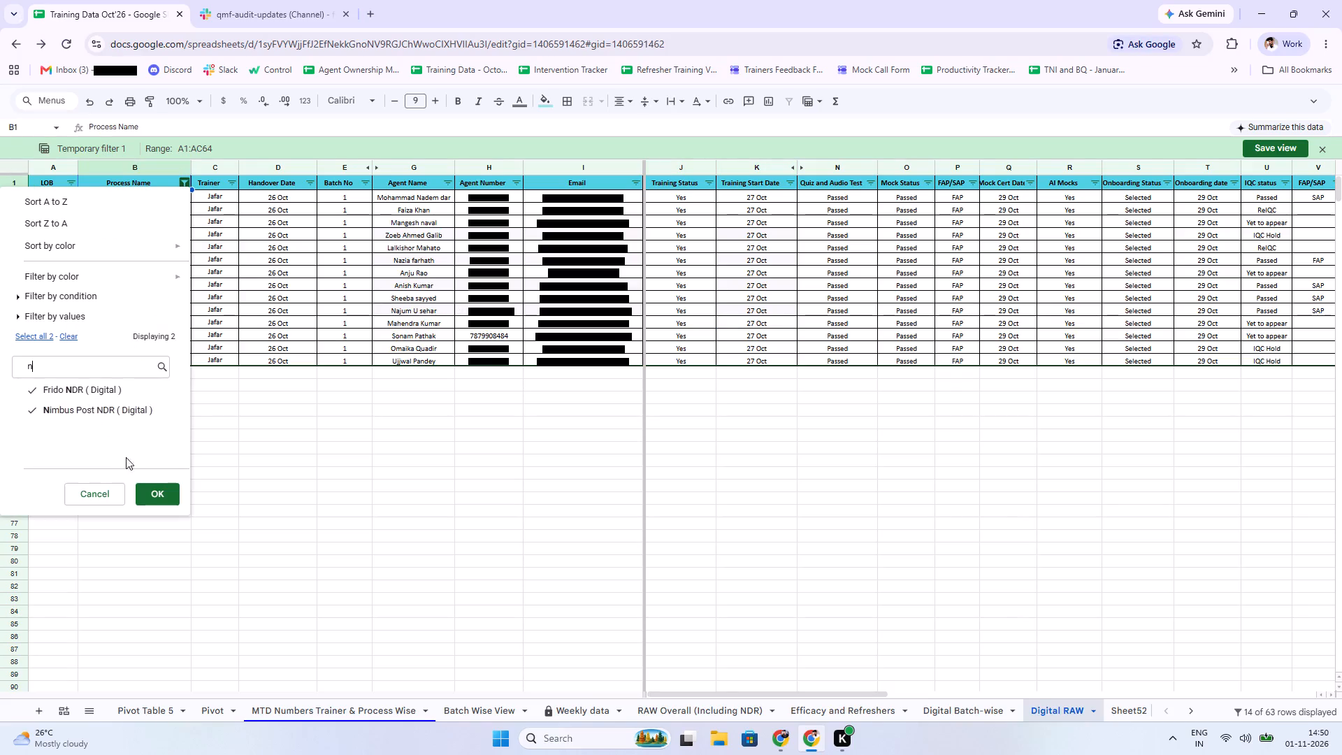
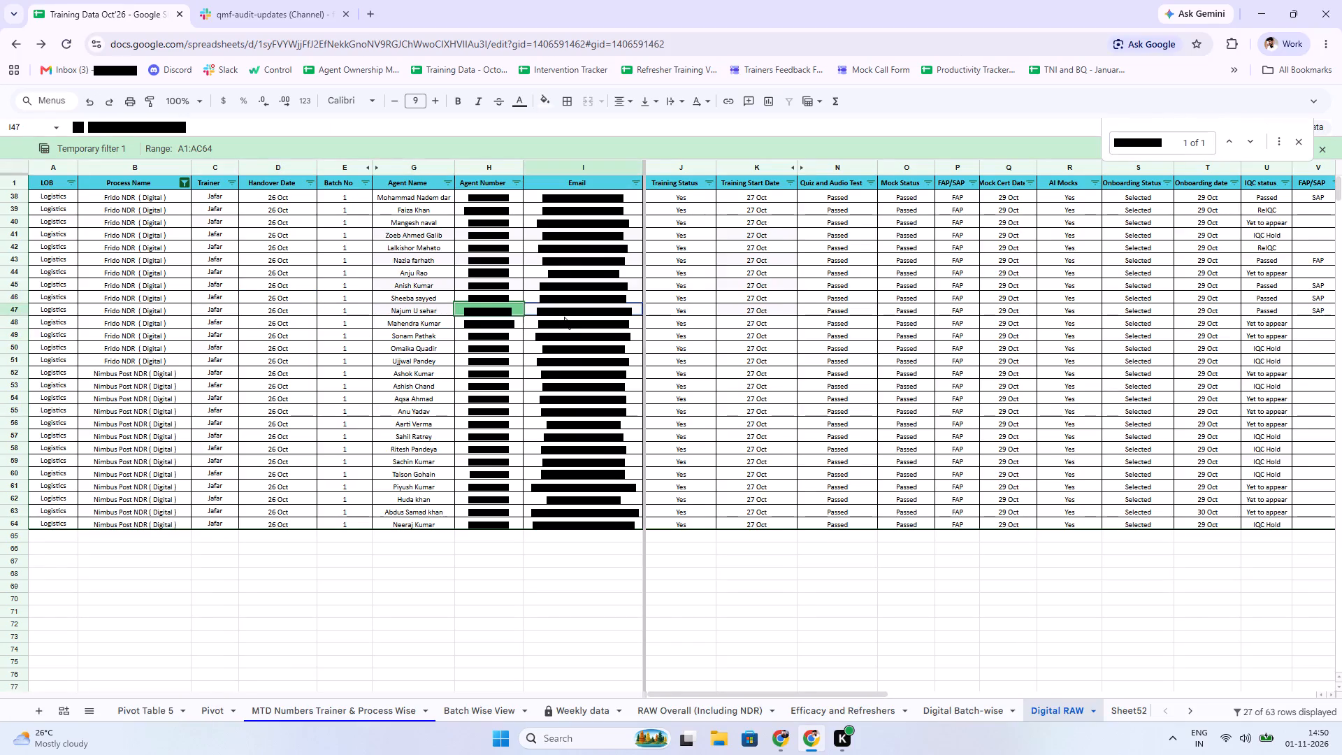
Examine the IQC status, FAP/SAP, pass date and remarks columns for the Frido NDR agents in rows 47 and 48.
key(ctrl+Right)
key(ctrl+Right)
key(ctrl+Left)
key(ctrl+Left)
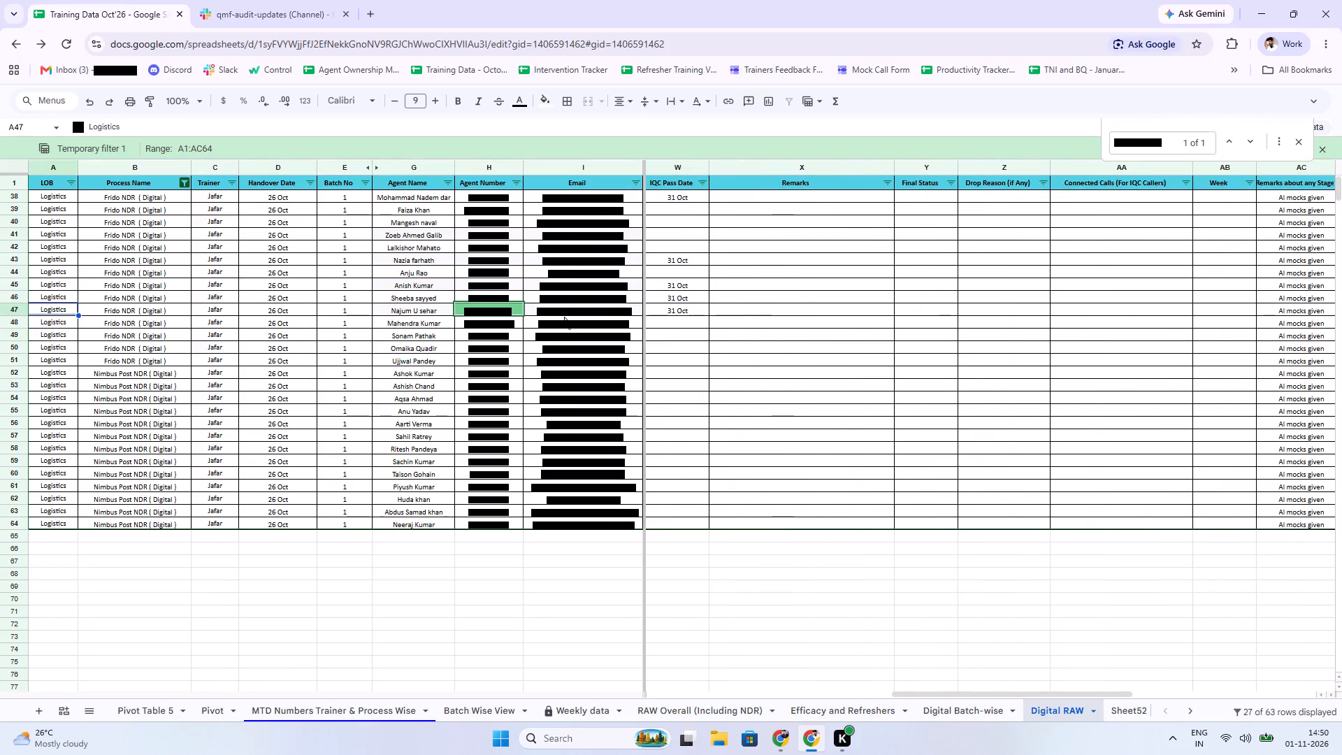
key(ctrl+Right)
key(Left)
key(Down)
click(559, 320)
key(ctrl+Left)
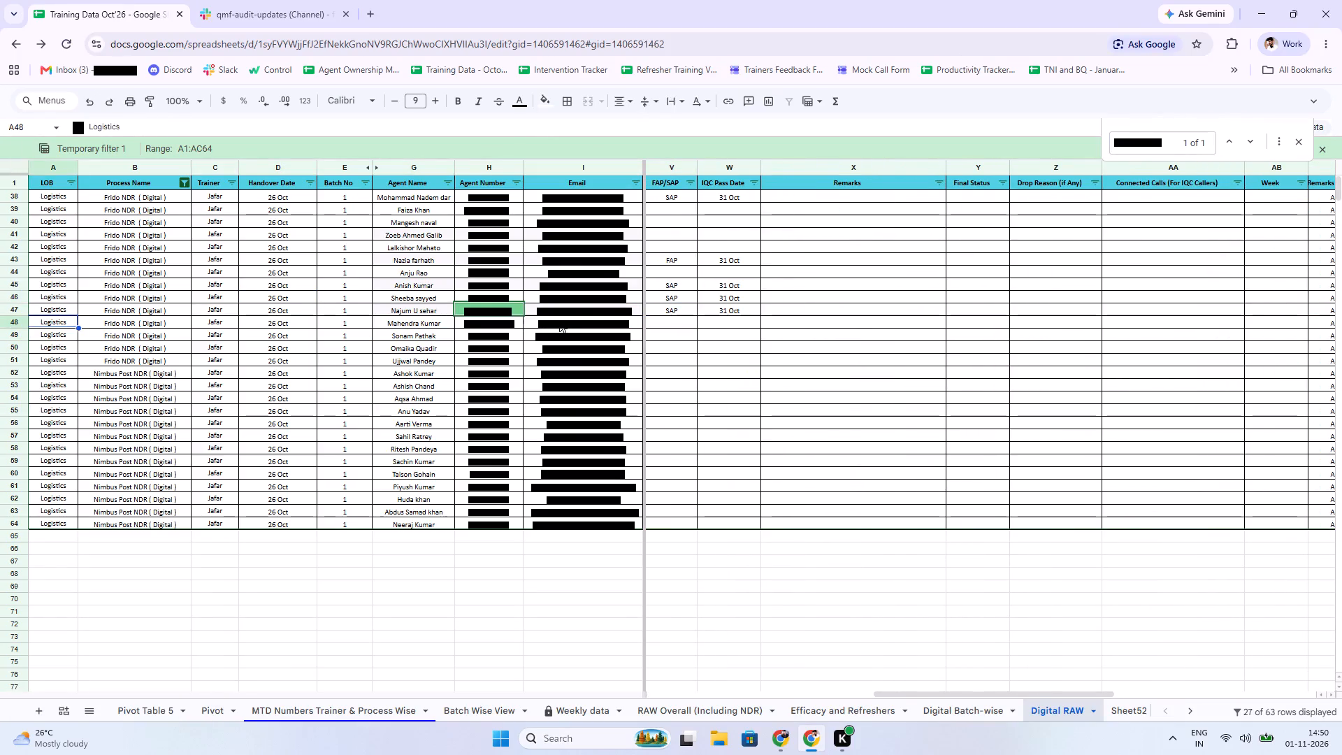
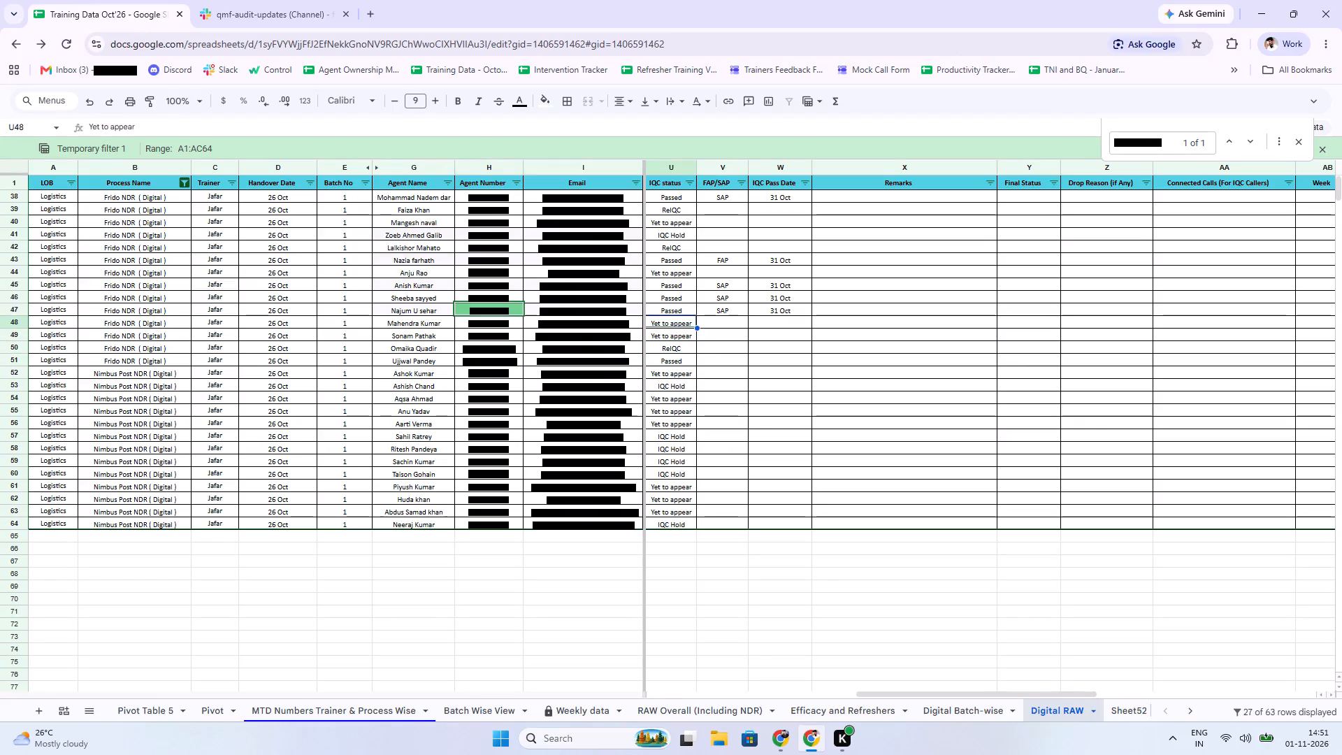
Copy the Passed, SAP and 31 Oct entries from row 47 into the IQC columns of the Frido NDR agent in row 51.
key(Up)
key(ctrl+shift+Right)
key(ctrl+c)
key(Down)
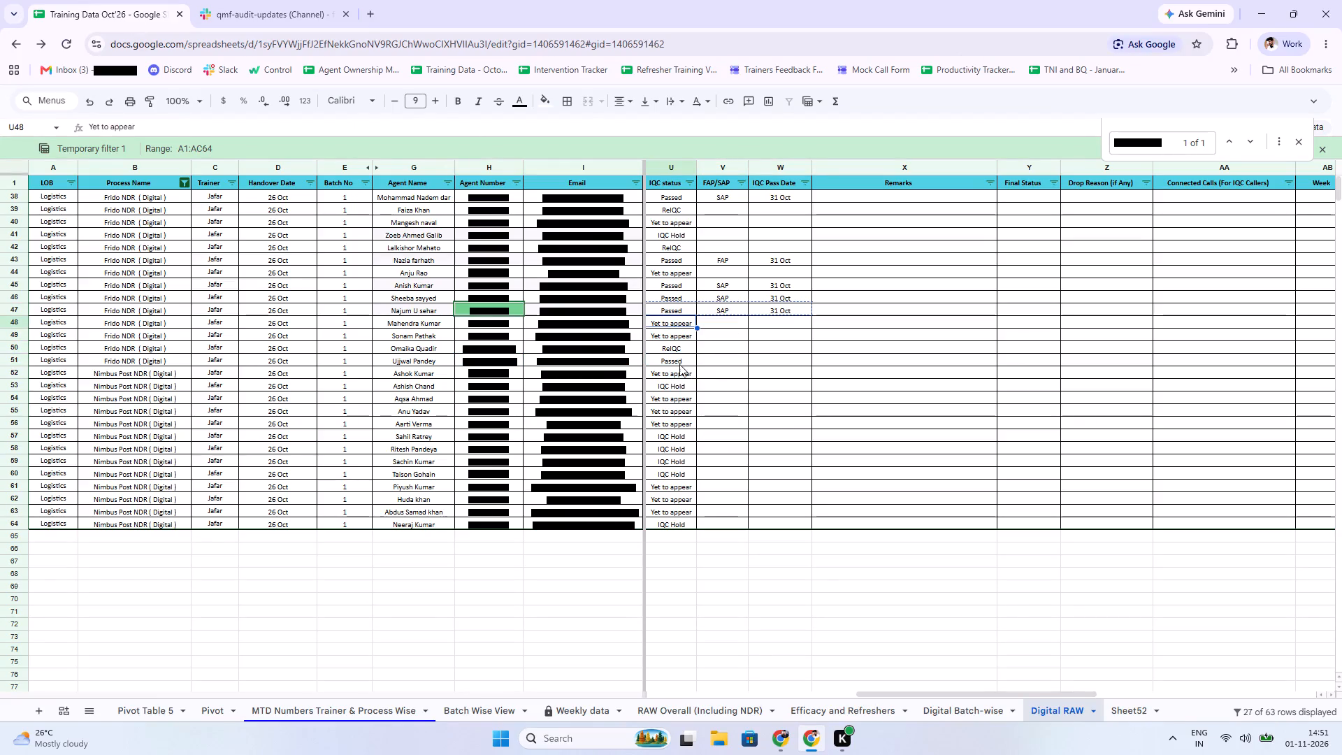
click(679, 364)
key(ctrl+v)
key(Down)
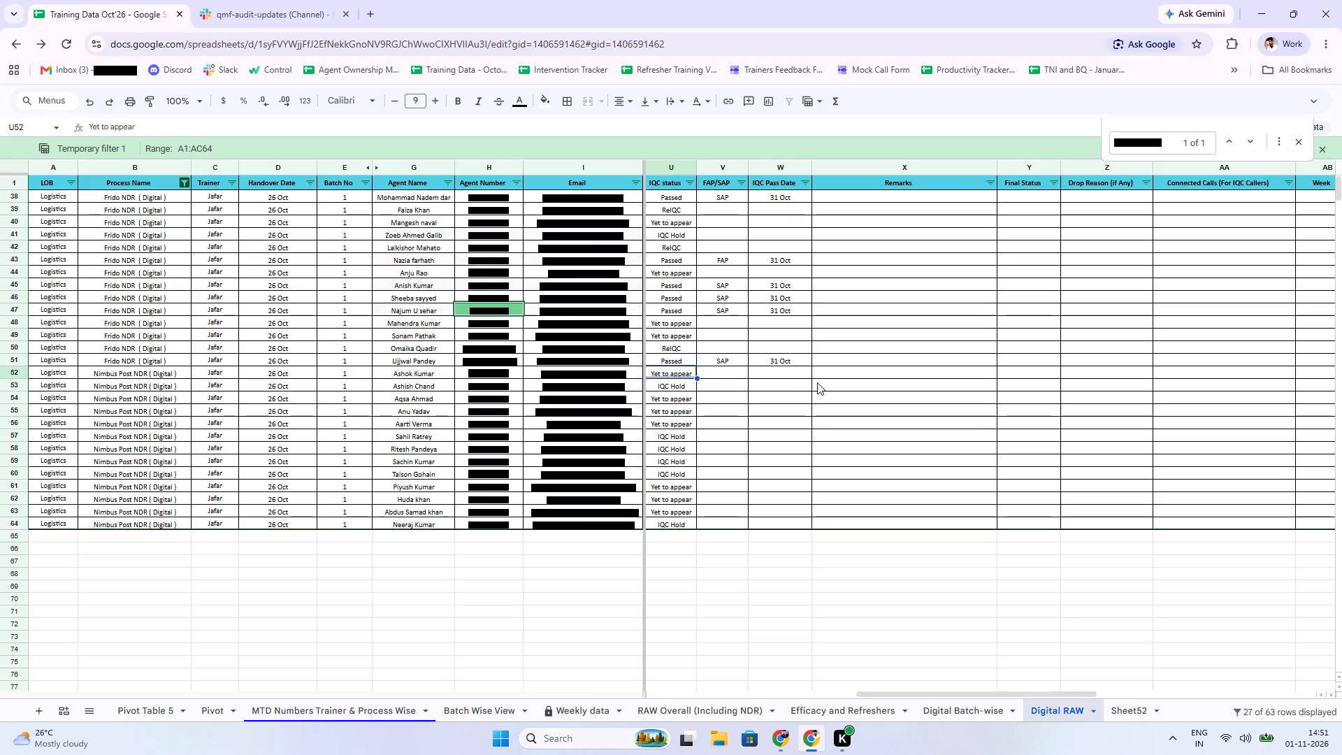
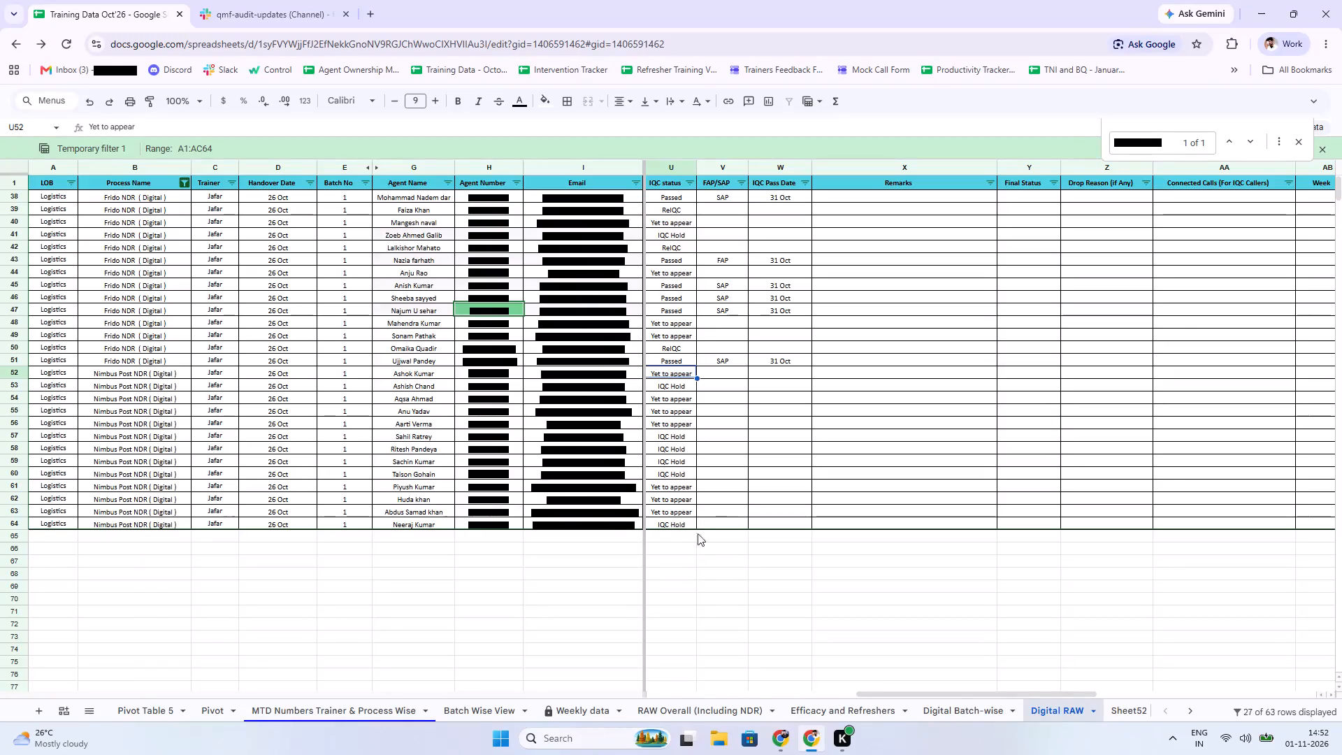
Select the agent number of the Nimbus Post NDR agent in row 53.
click(475, 380)
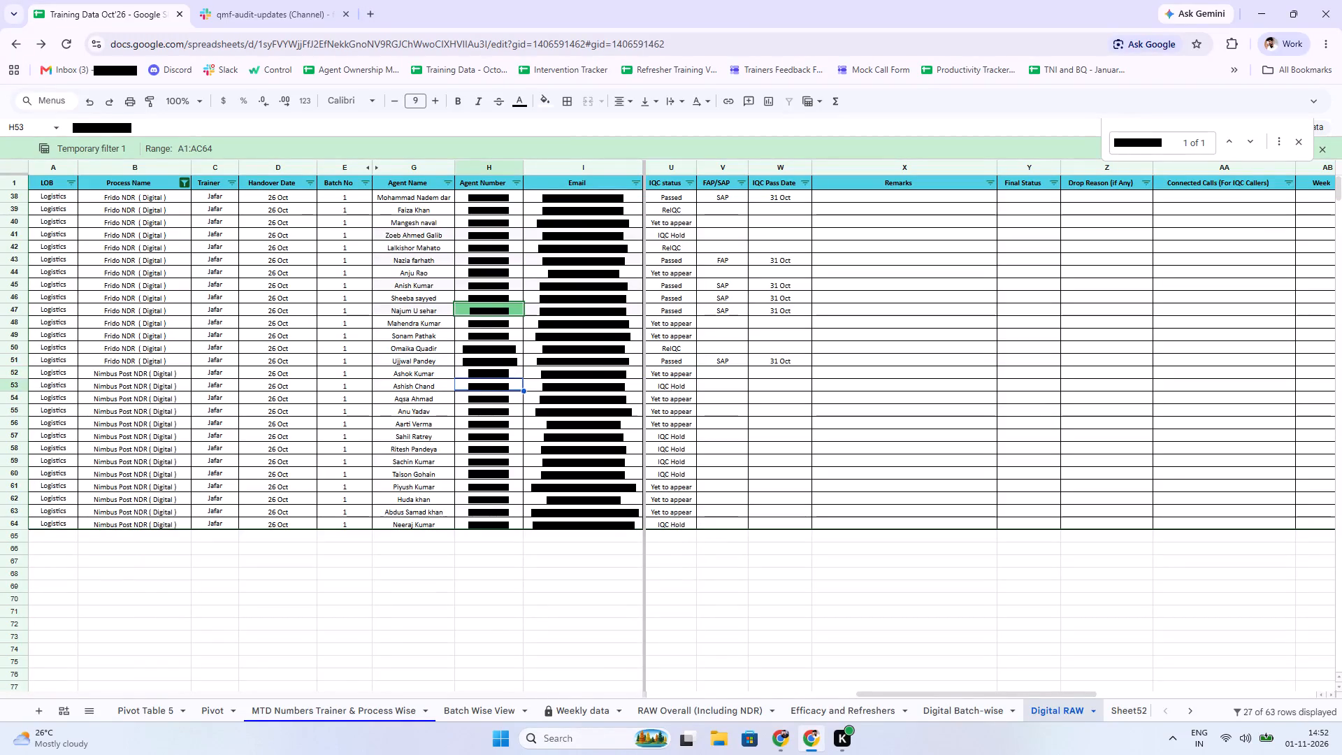
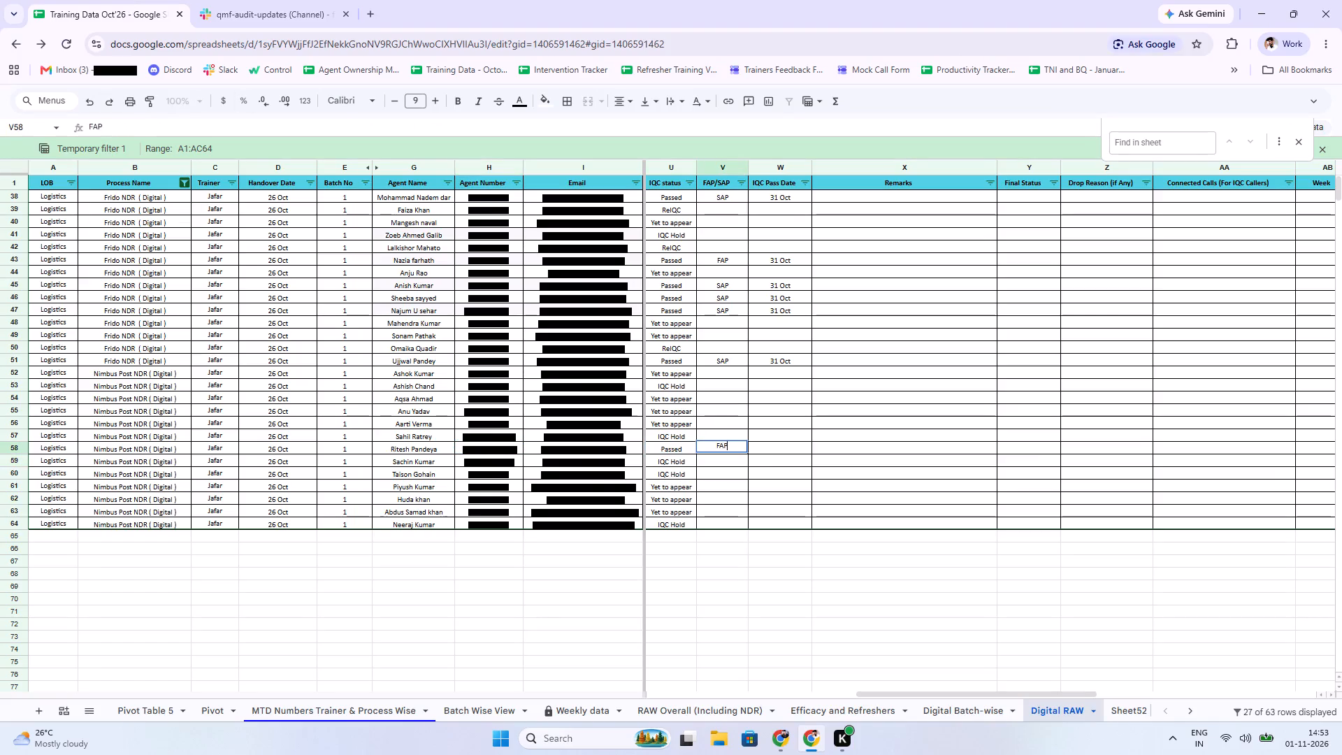
Finish the FAP entry for the passed Nimbus Post NDR agent in row 58 and copy row 51's IQC pass date, 31 Oct, into that row.
key(Return)
key(Up)
key(Right)
key(ctrl+Up)
key(ctrl+c)
key(Down)
key(ctrl+Left)
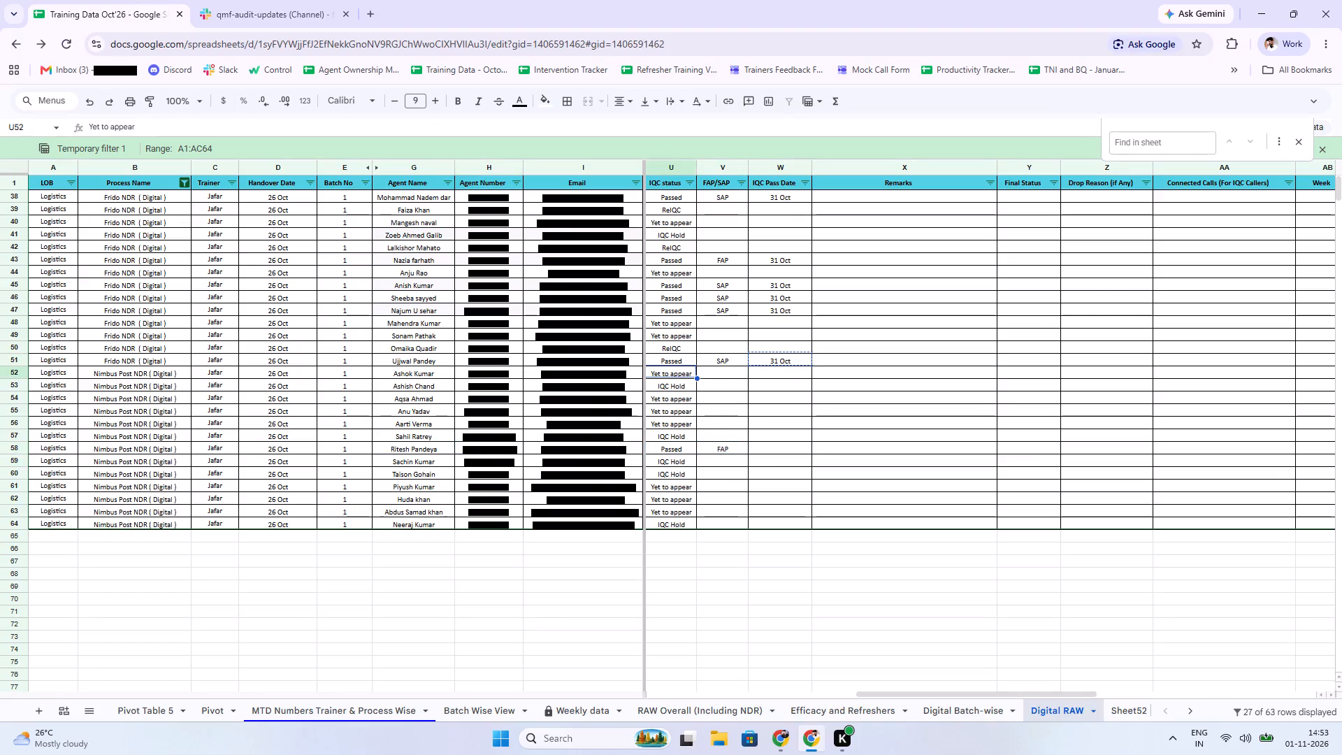
key(ctrl+Down)
key(Right)
key(ctrl+Up)
key(Right)
key(ctrl+v)
key(Left)
key(Left)
key(Left)
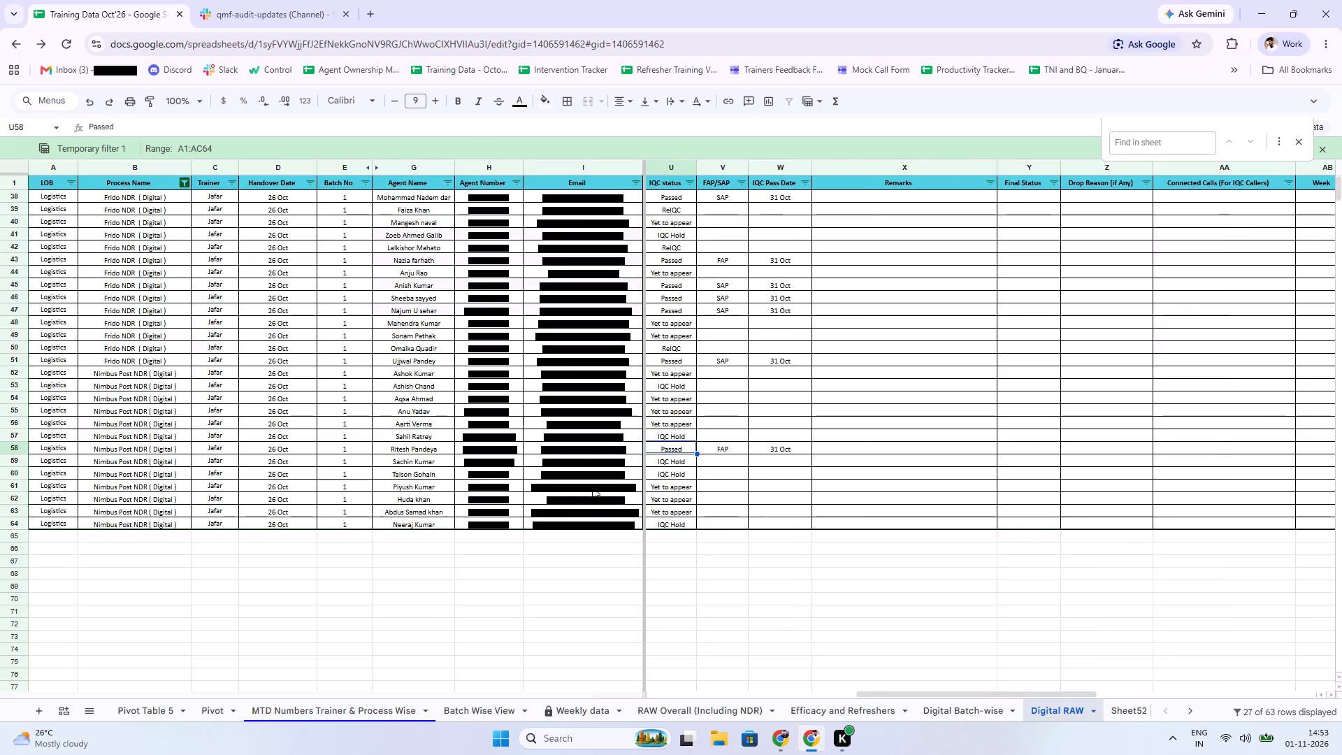
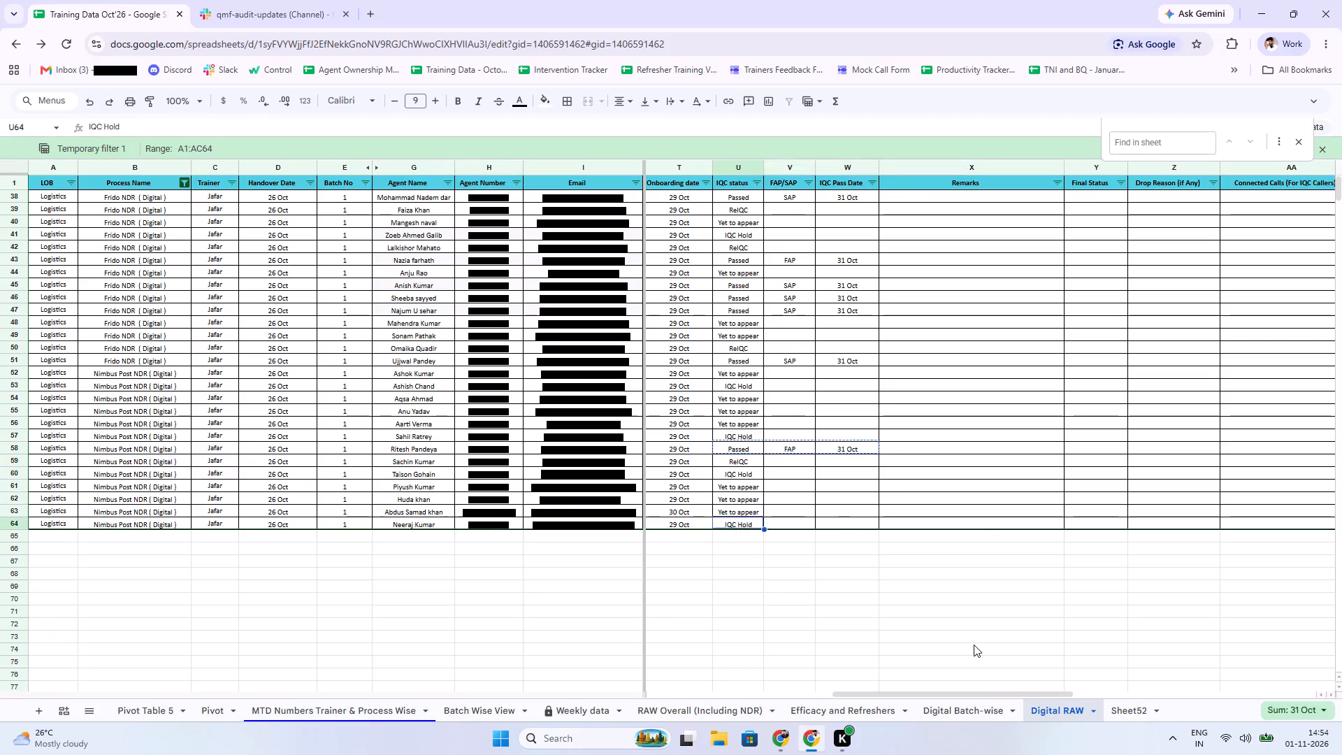
Paste row 58's copied IQC entries, Passed, FAP and 31 Oct, into the Nimbus Post NDR agent's row 64.
key(ctrl+v)
Filter the IQC status column to exclude Passed, leaving IQC Hold, ReIQC and Yet to appear selected.
ctrl+click(974, 645)
key(ctrl+Left)
key(ctrl+Right)
key(ctrl+Left)
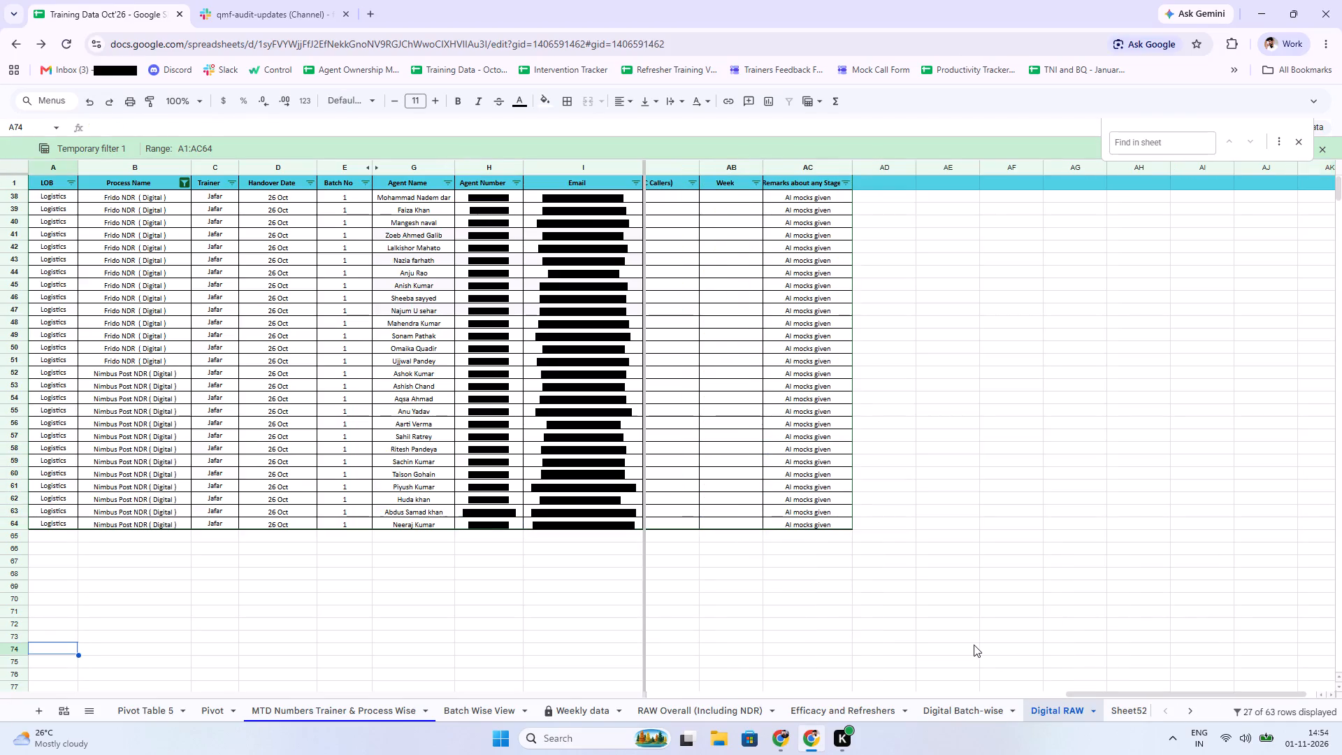
key(ctrl+Right)
key(Left)
key(Left)
click(537, 413)
key(Right)
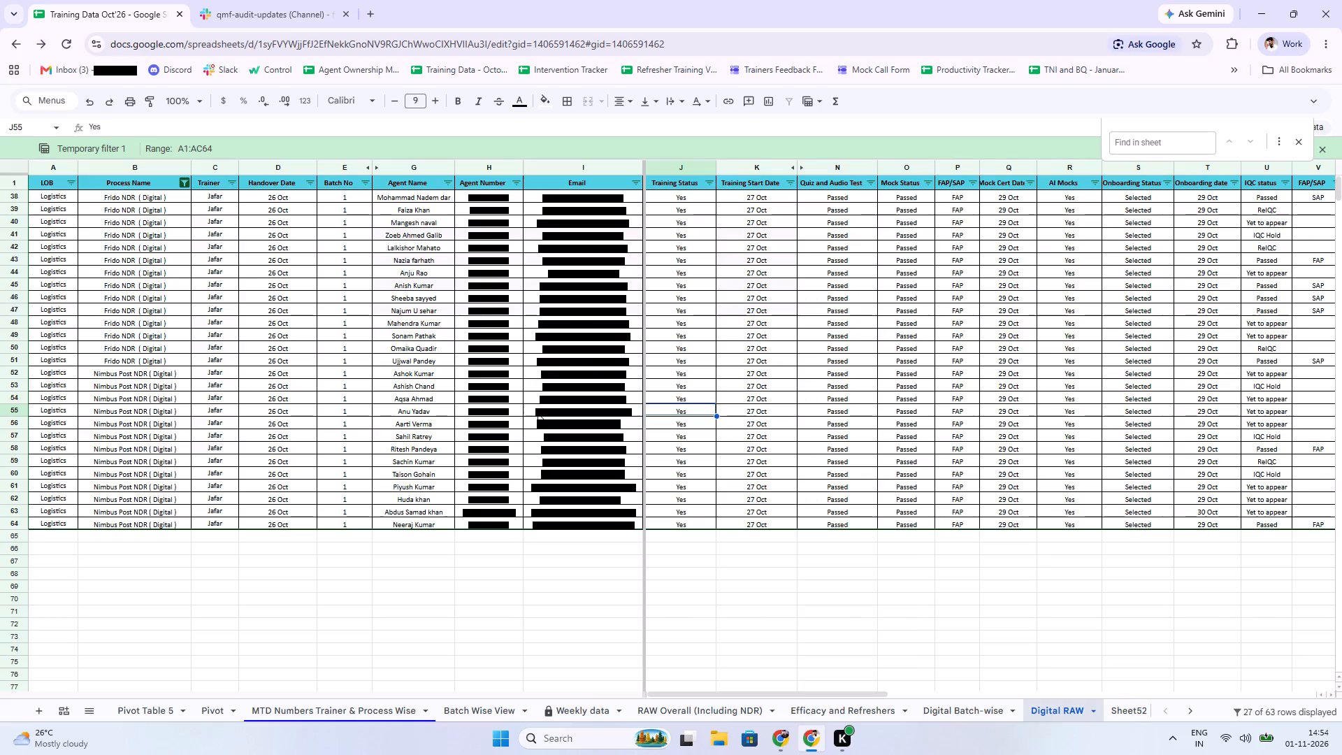
key(Right)
key(ctrl+Right)
key(Right)
key(Right)
key(Right)
key(ctrl+Left)
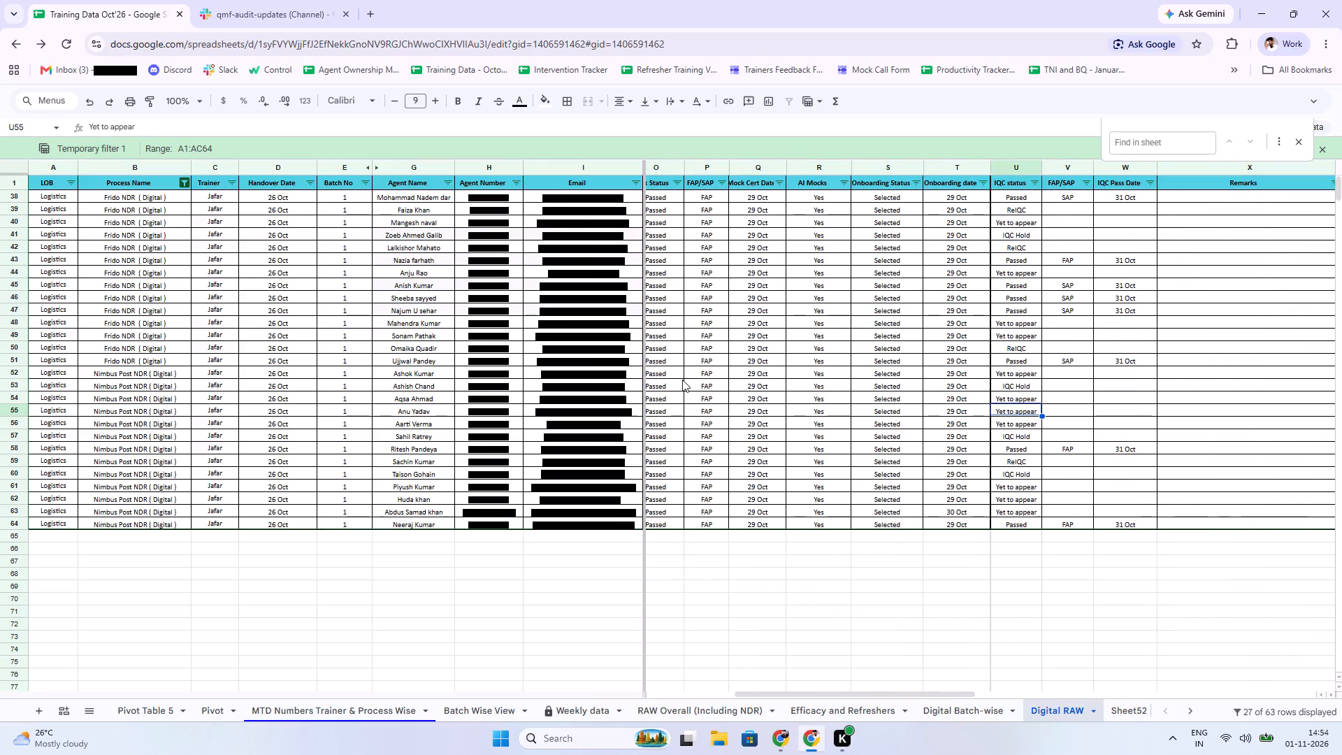
scroll(1025, 207, up, 3)
click(1034, 185)
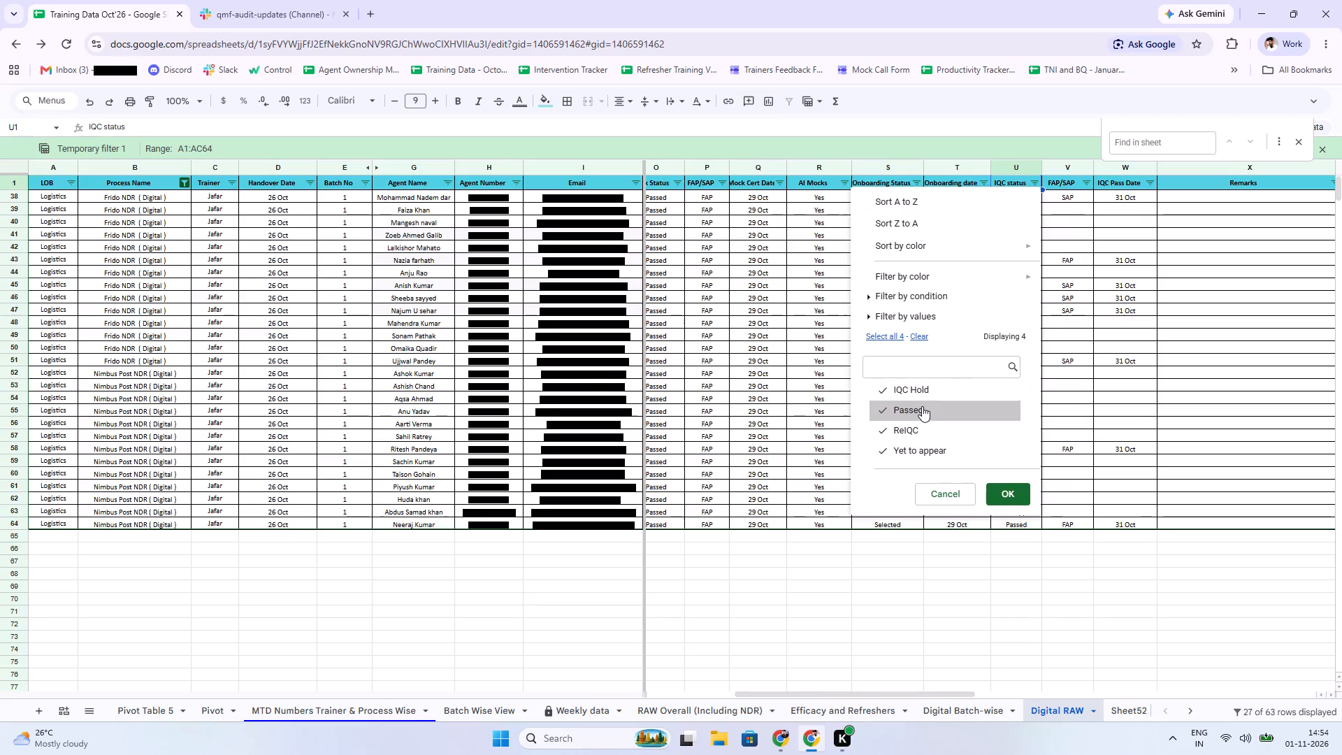
click(922, 406)
click(1018, 491)
scroll(866, 406, up, 6)
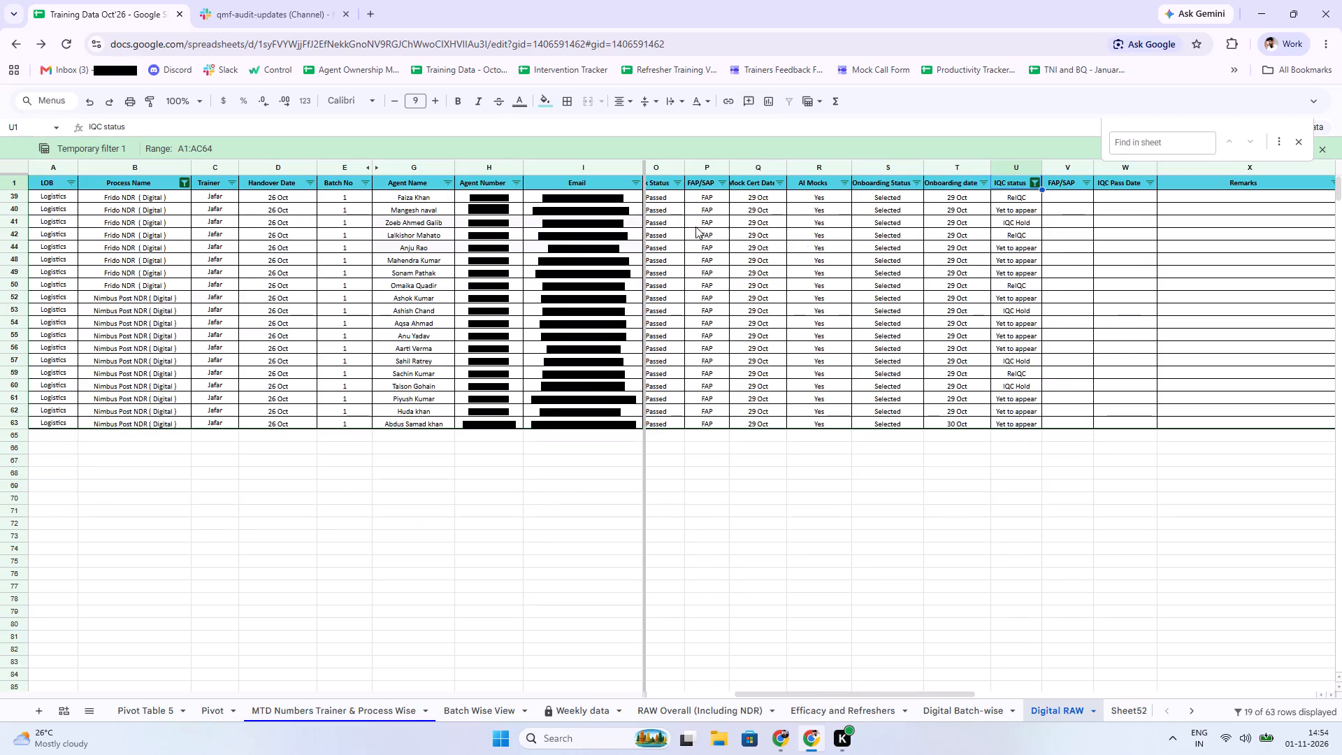
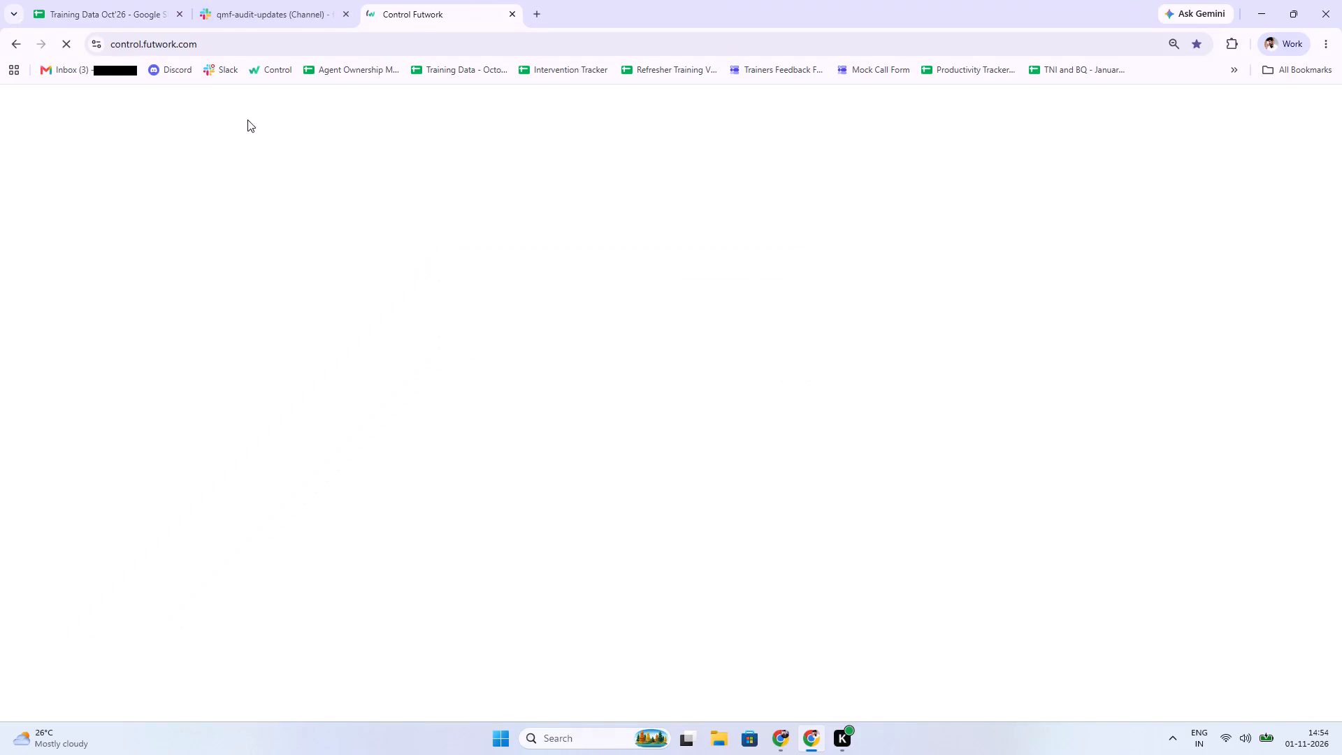
Search the Control hiring projects for Frido and open the selected callers of Frido - NDR - March 2026.
click(90, 106)
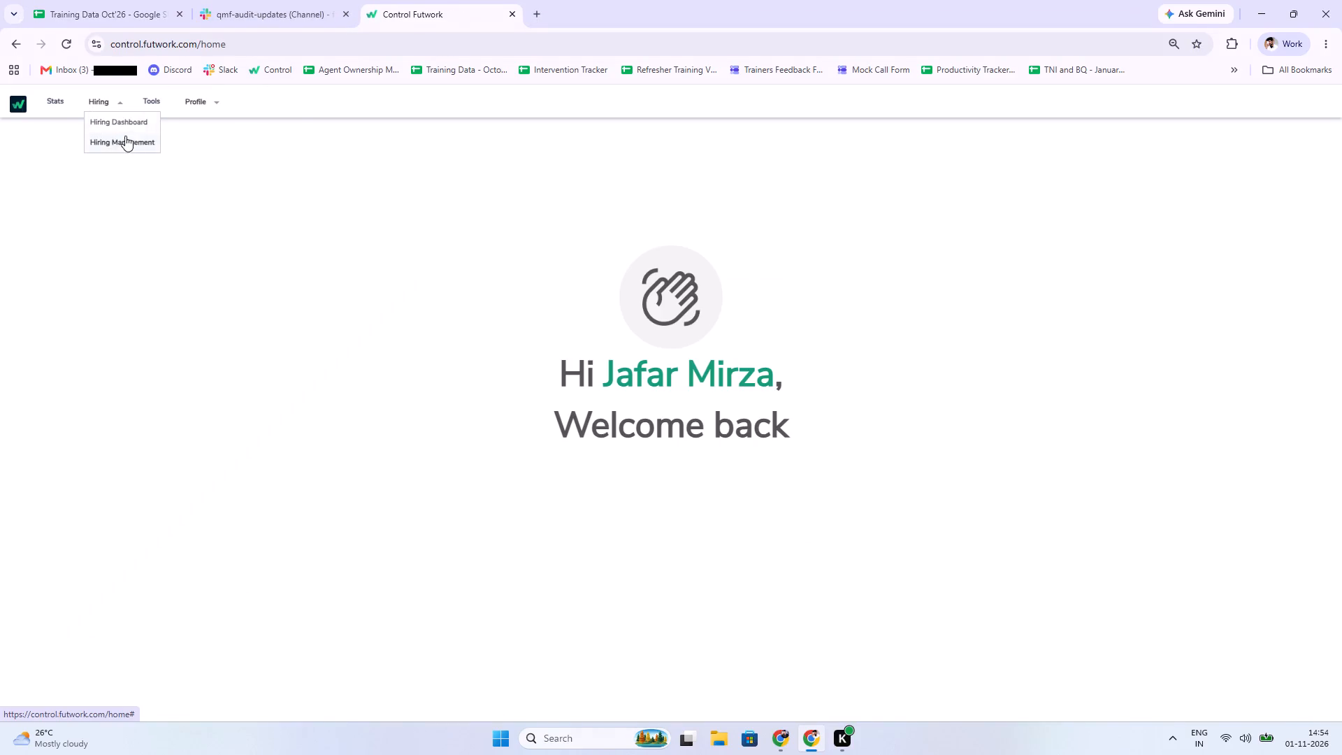
click(127, 138)
click(1183, 232)
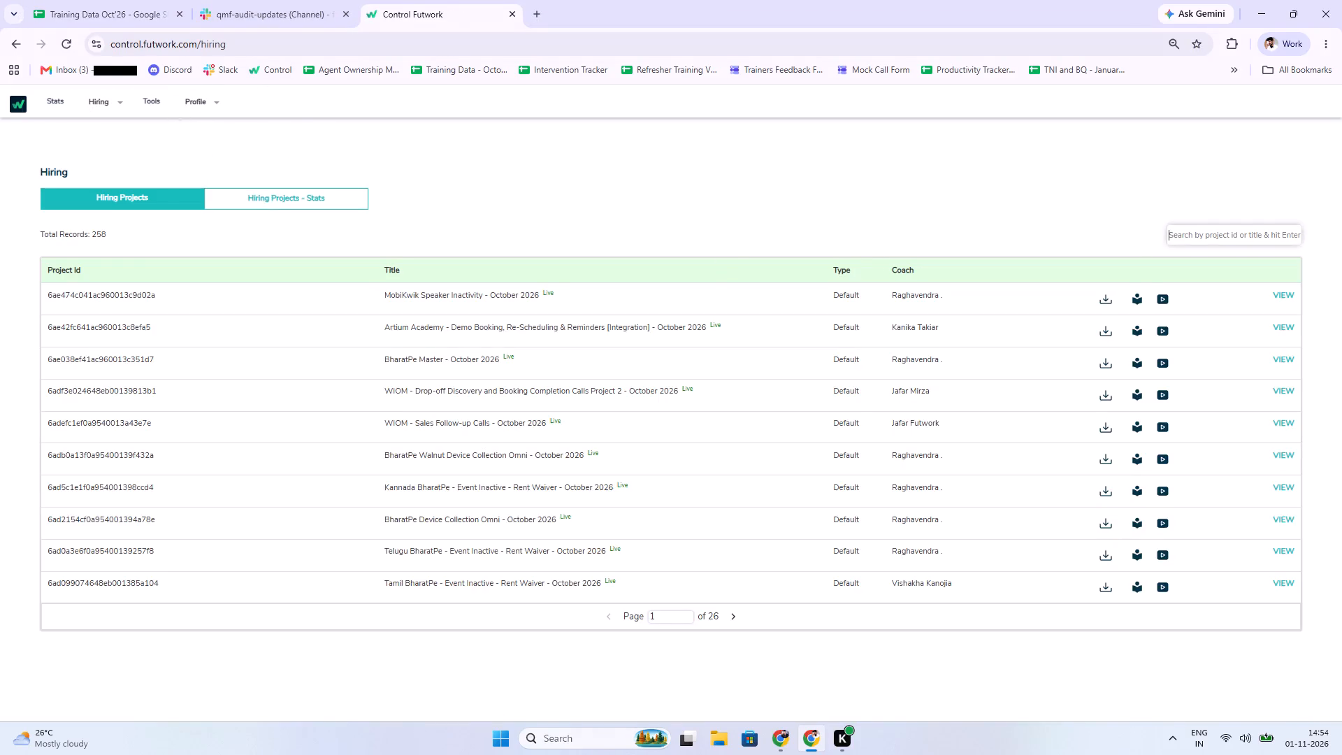
text(Frido)
key(Return)
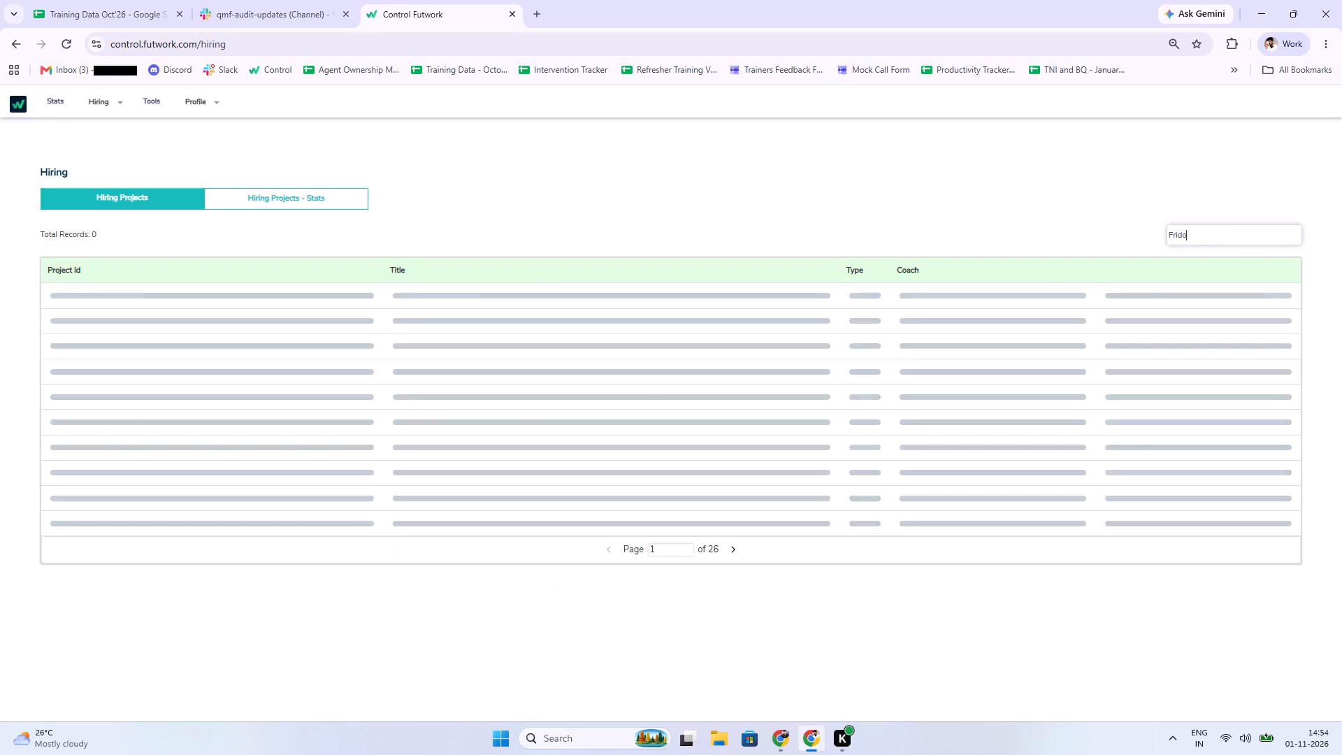
click(1283, 286)
click(1280, 297)
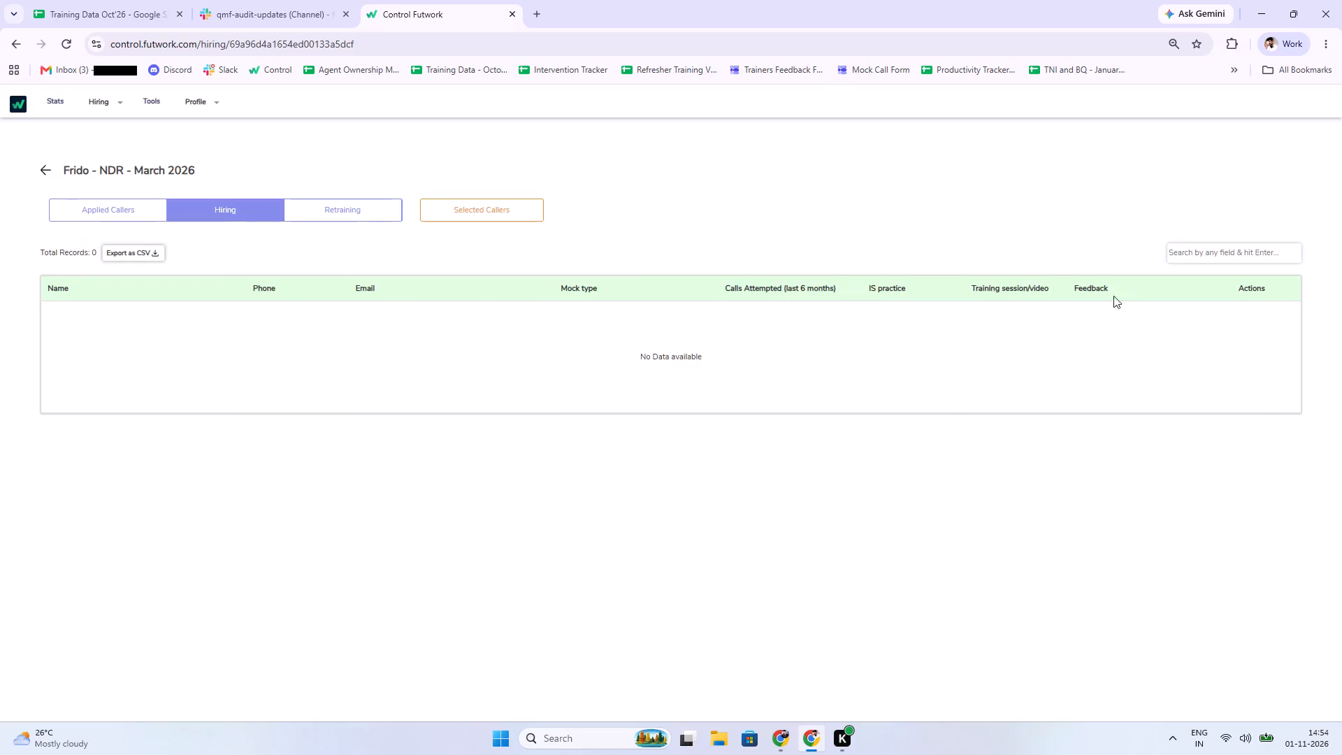
click(503, 213)
Copy the agent number from row 39 of the training sheet and search for it among Frido NDR's selected callers.
click(161, 0)
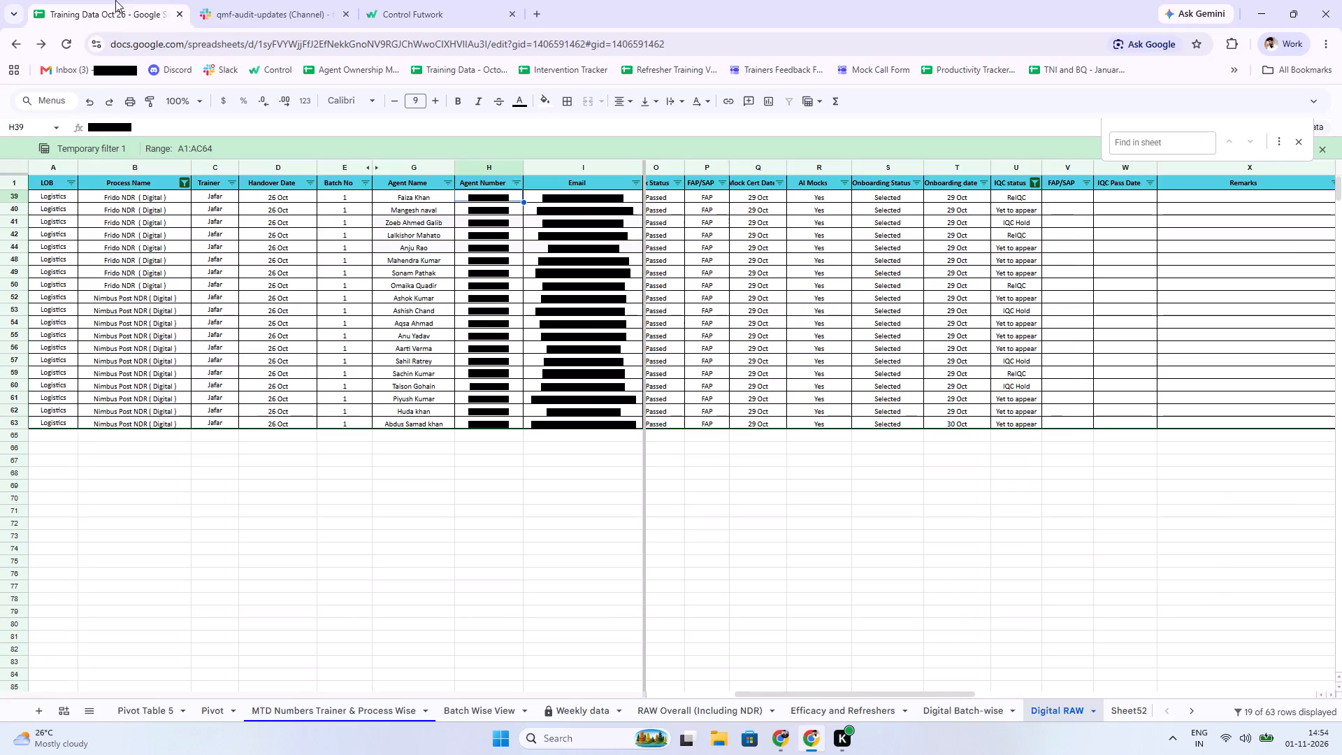
drag(115, 0, 274, 0)
click(435, 203)
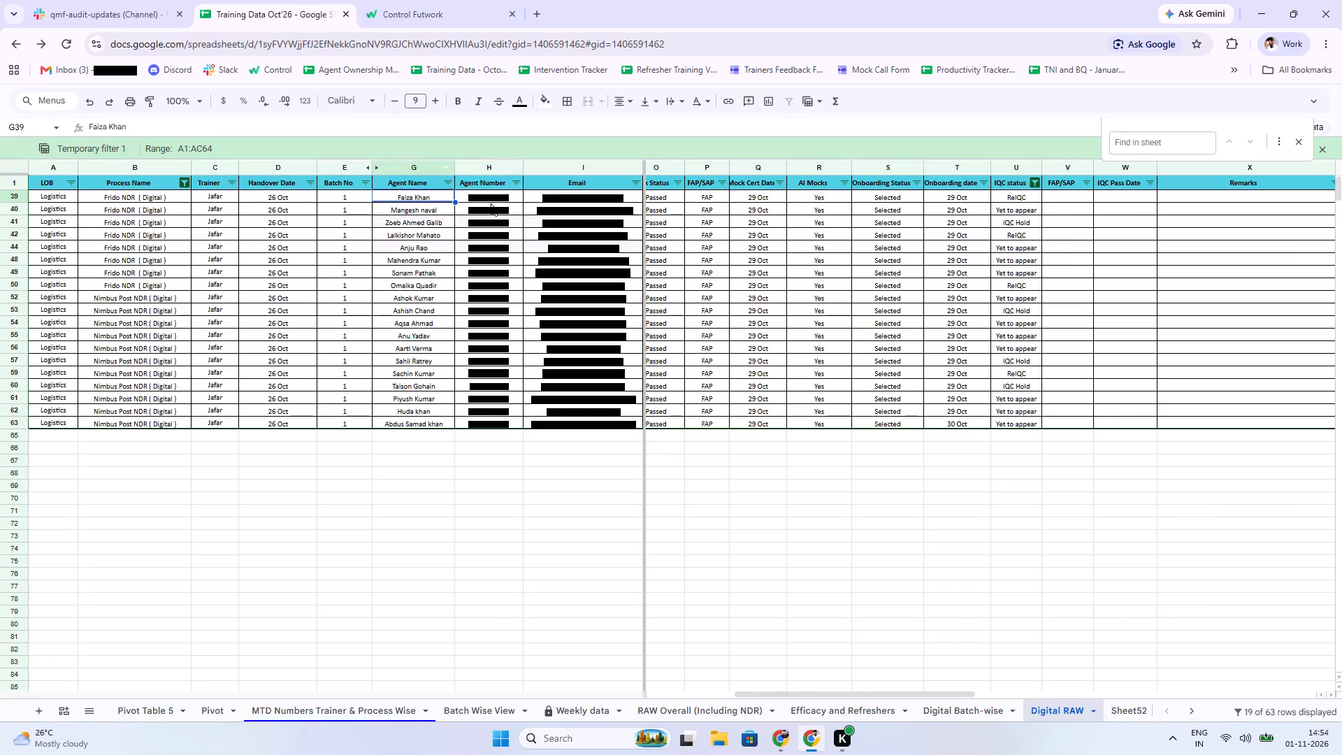
click(491, 203)
key(ctrl+c)
click(435, 9)
key(ctrl+v)
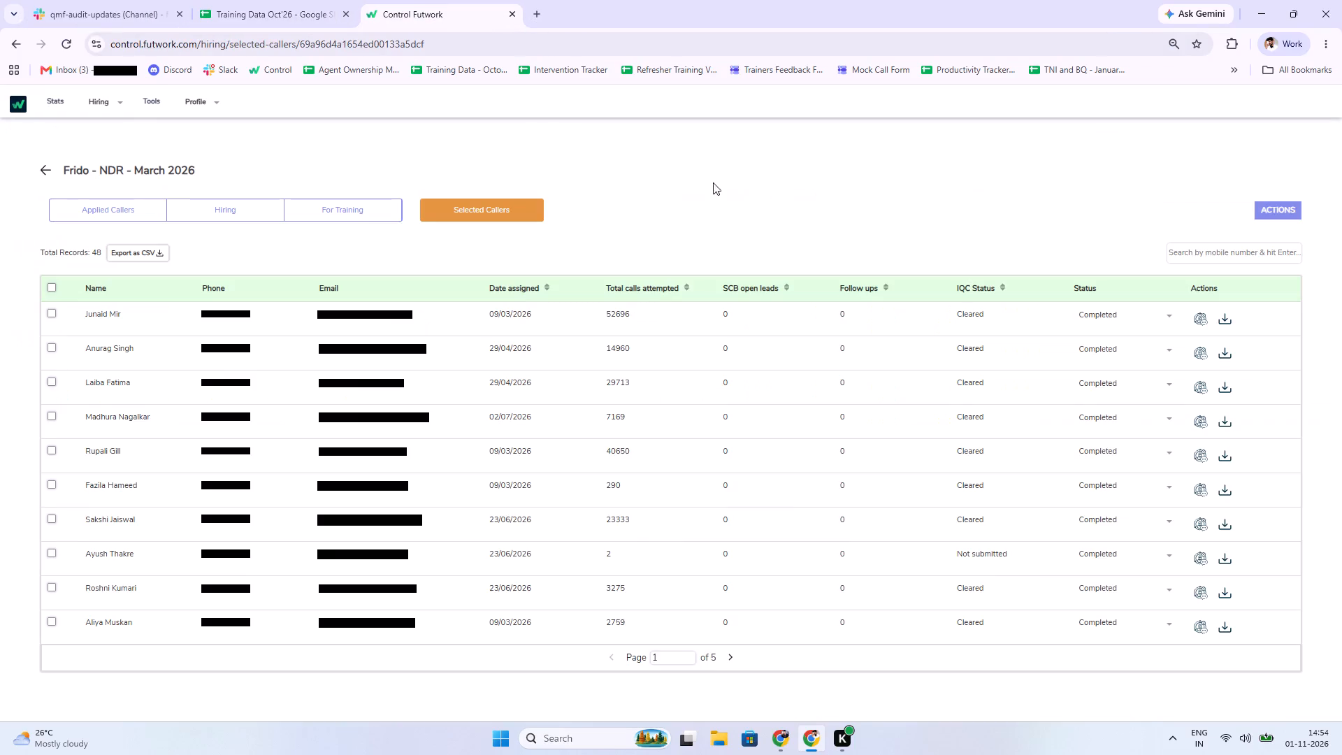
click(1208, 259)
key(ctrl+v)
key(ctrl+a)
key(ctrl+v)
key(ctrl+a)
key(ctrl+v)
key(ctrl+a)
key(ctrl+v)
key(ctrl+a)
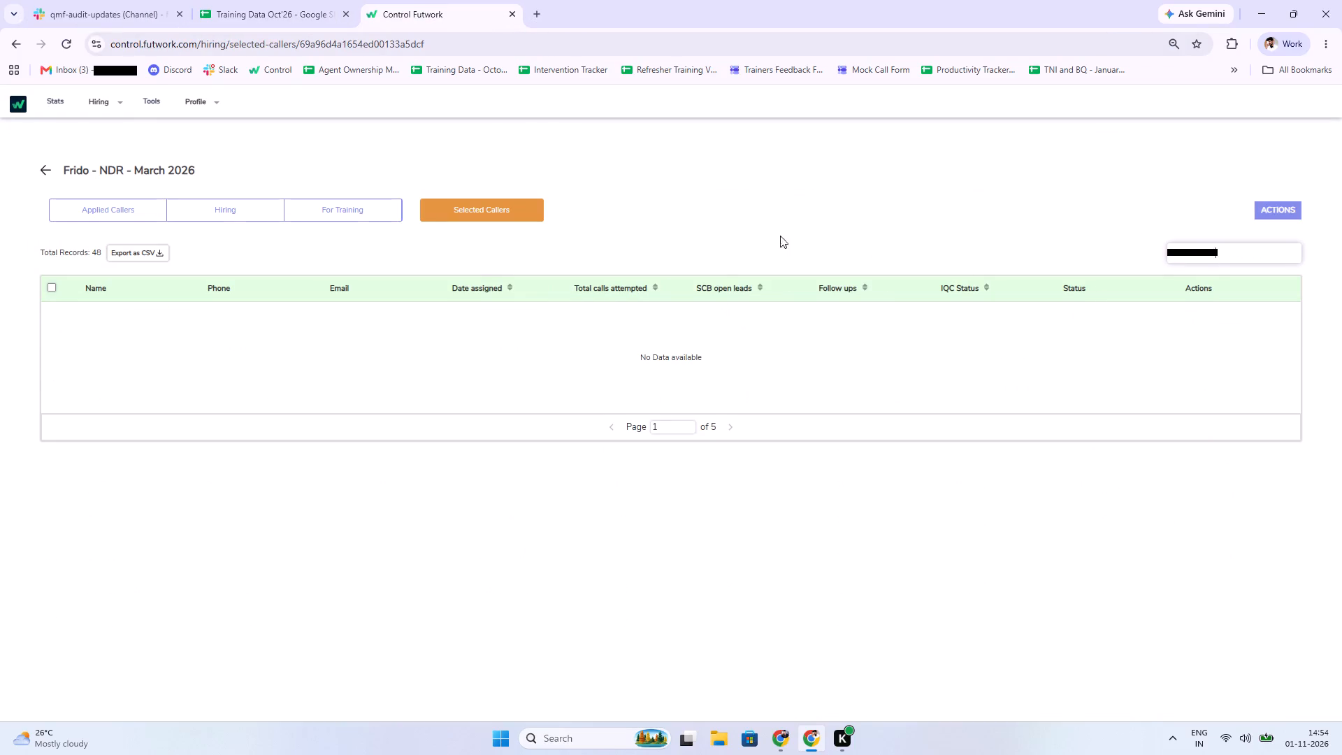
key(ctrl+v)
key(ctrl+a)
key(ctrl+v)
Search Frido NDR's IQC Retraining list for the row 39 agent's number.
click(363, 217)
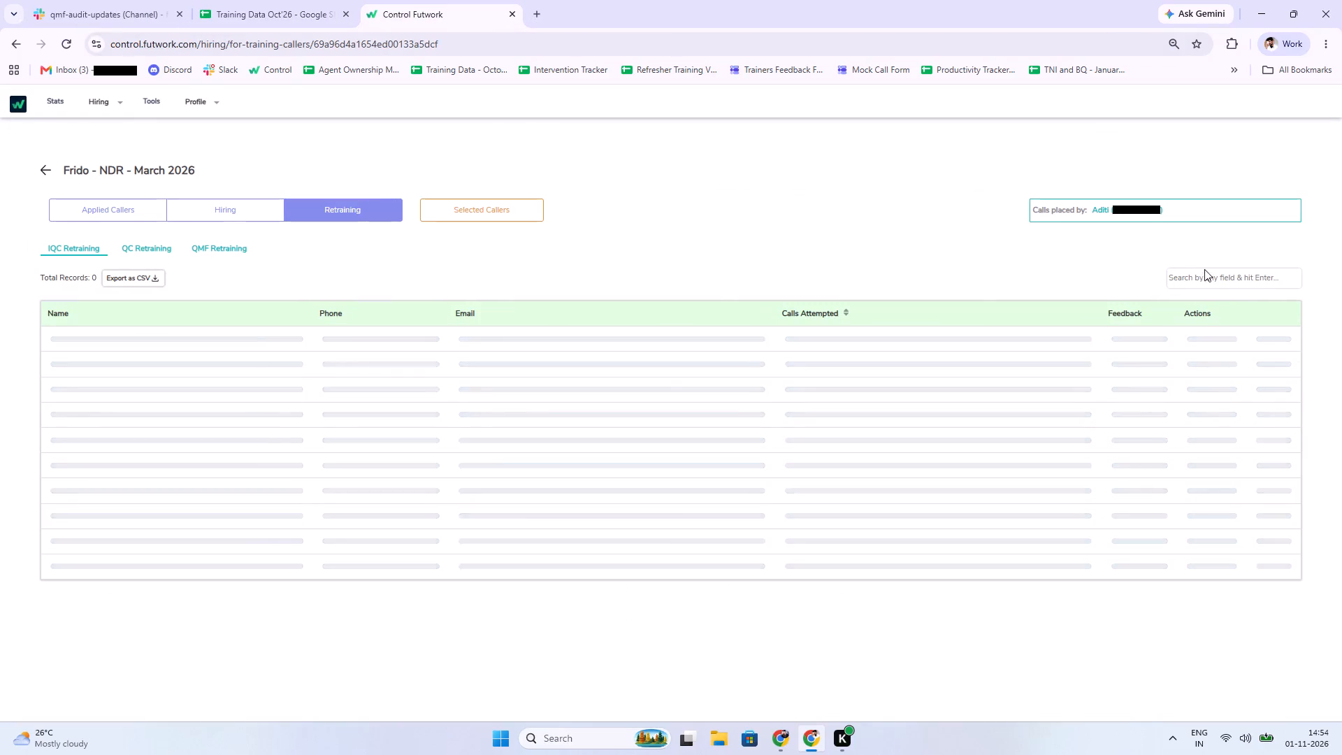
click(1206, 273)
key(ctrl+v)
key(ctrl+a)
key(ctrl+a)
Copy row 40's agent number from the training sheet and search for it among Frido NDR's selected callers.
click(332, 0)
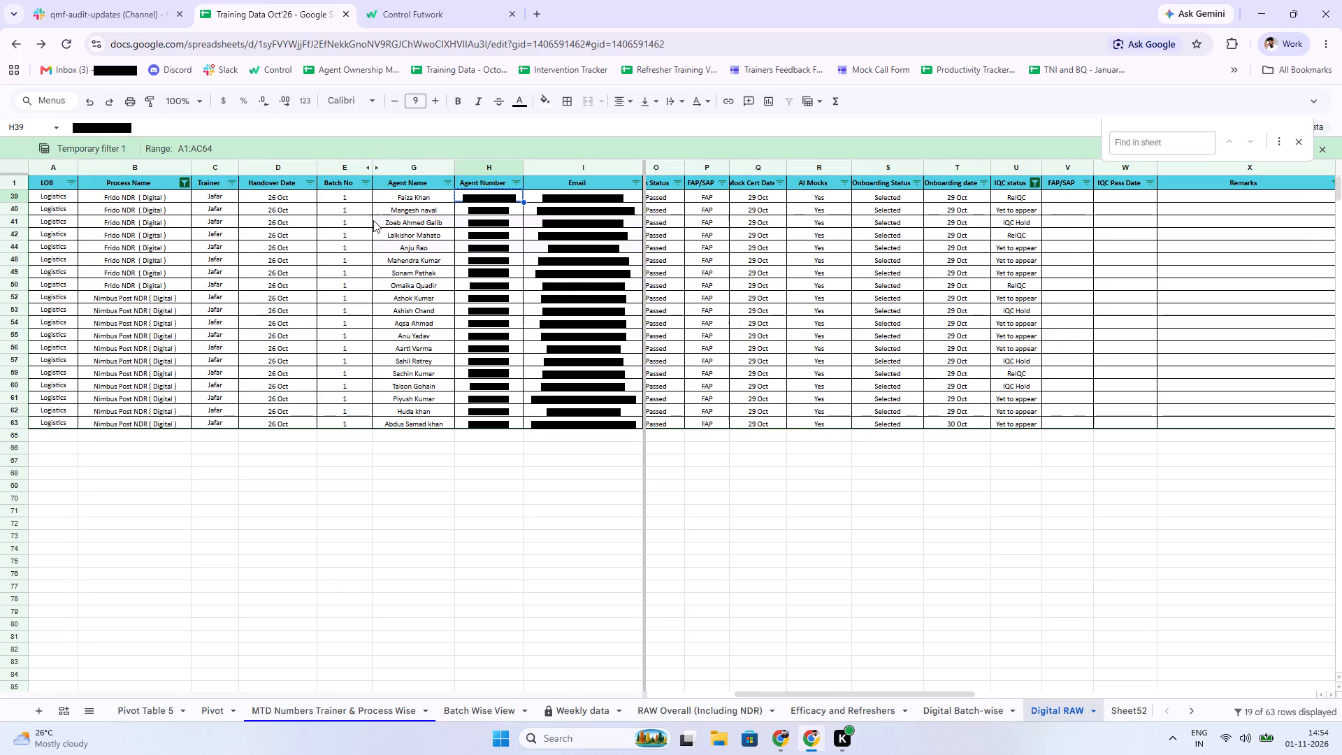
click(479, 215)
key(ctrl+c)
click(338, 0)
click(428, 23)
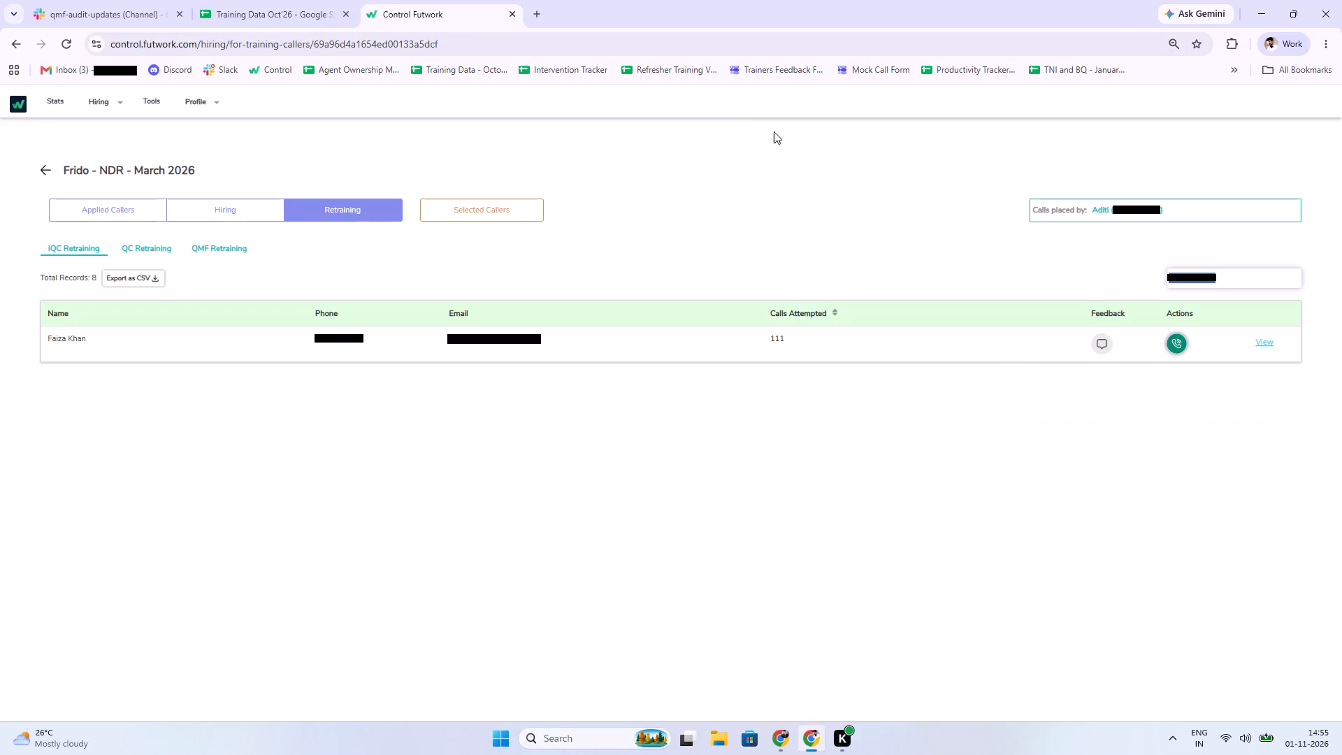
click(537, 206)
click(1195, 247)
key(ctrl+v)
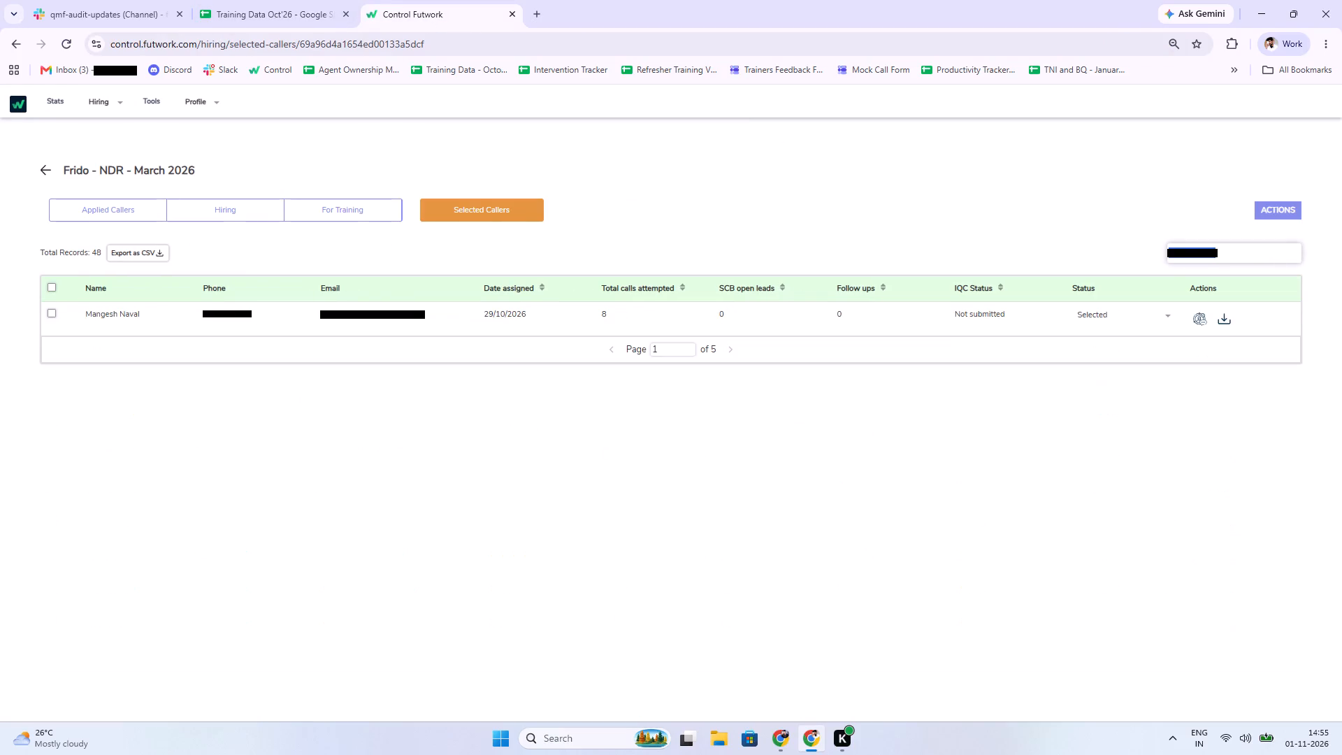
key(ctrl+a)
key(ctrl+a)
key(ctrl+v)
key(ctrl+a)
key(ctrl+v)
key(ctrl+a)
key(ctrl+v)
key(ctrl+a)
key(ctrl+v)
Look up row 41's agent number from the training sheet among Frido NDR's selected callers to check the IQC status.
click(265, 0)
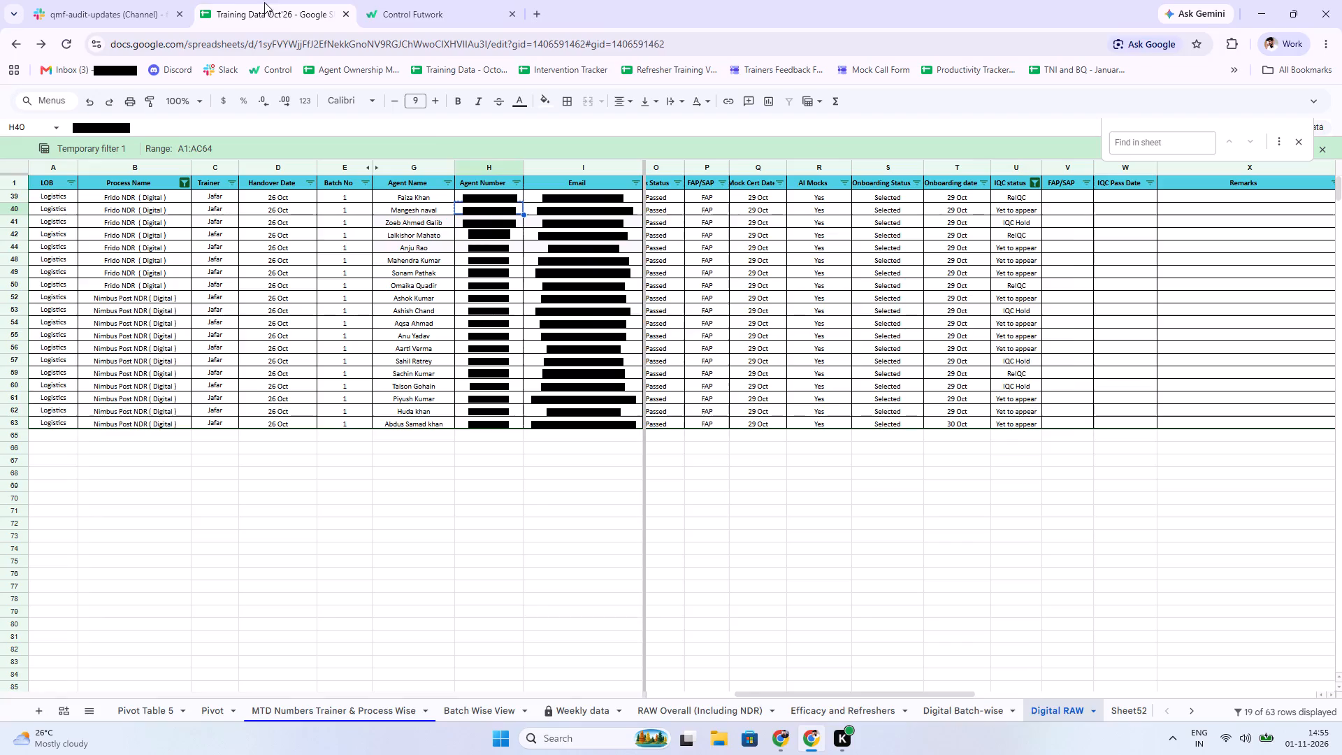
click(498, 226)
key(ctrl+c)
click(391, 0)
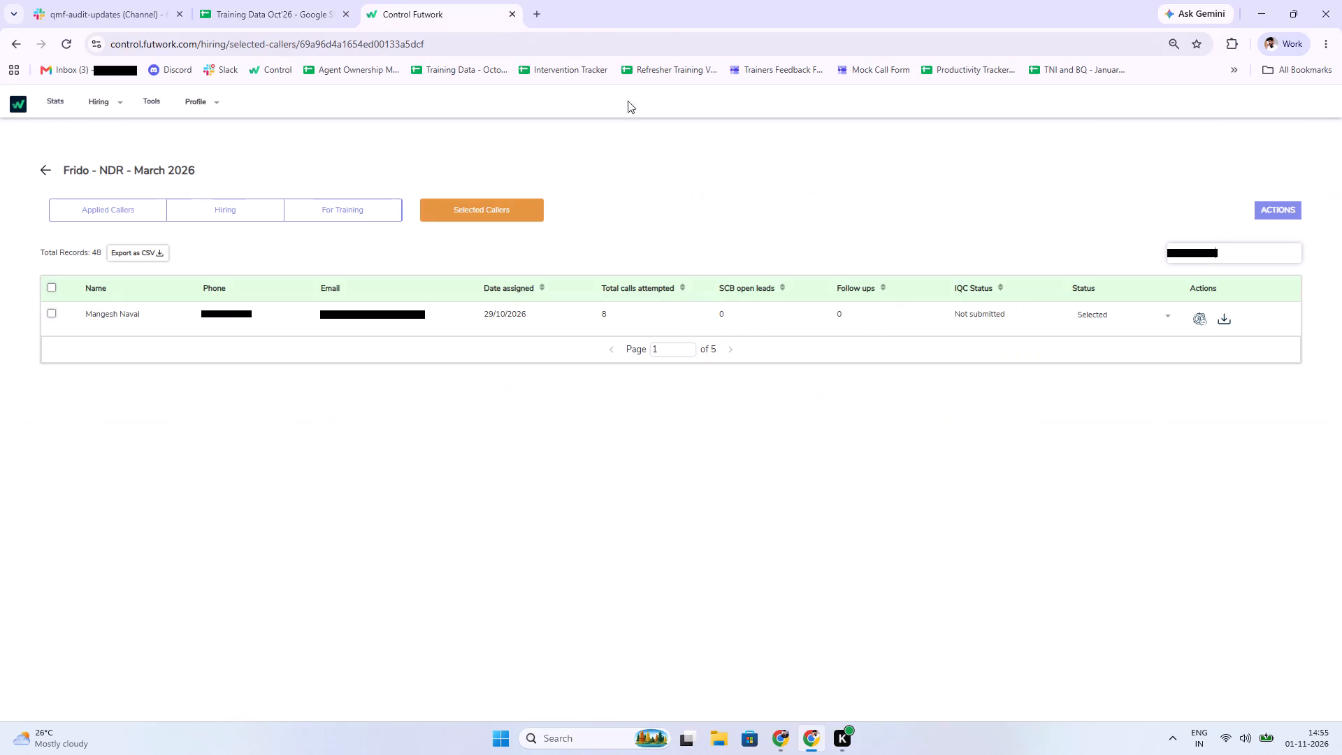
key(ctrl+a)
key(ctrl+v)
key(ctrl+a)
key(ctrl+v)
key(ctrl+a)
key(ctrl+v)
key(ctrl+a)
key(ctrl+v)
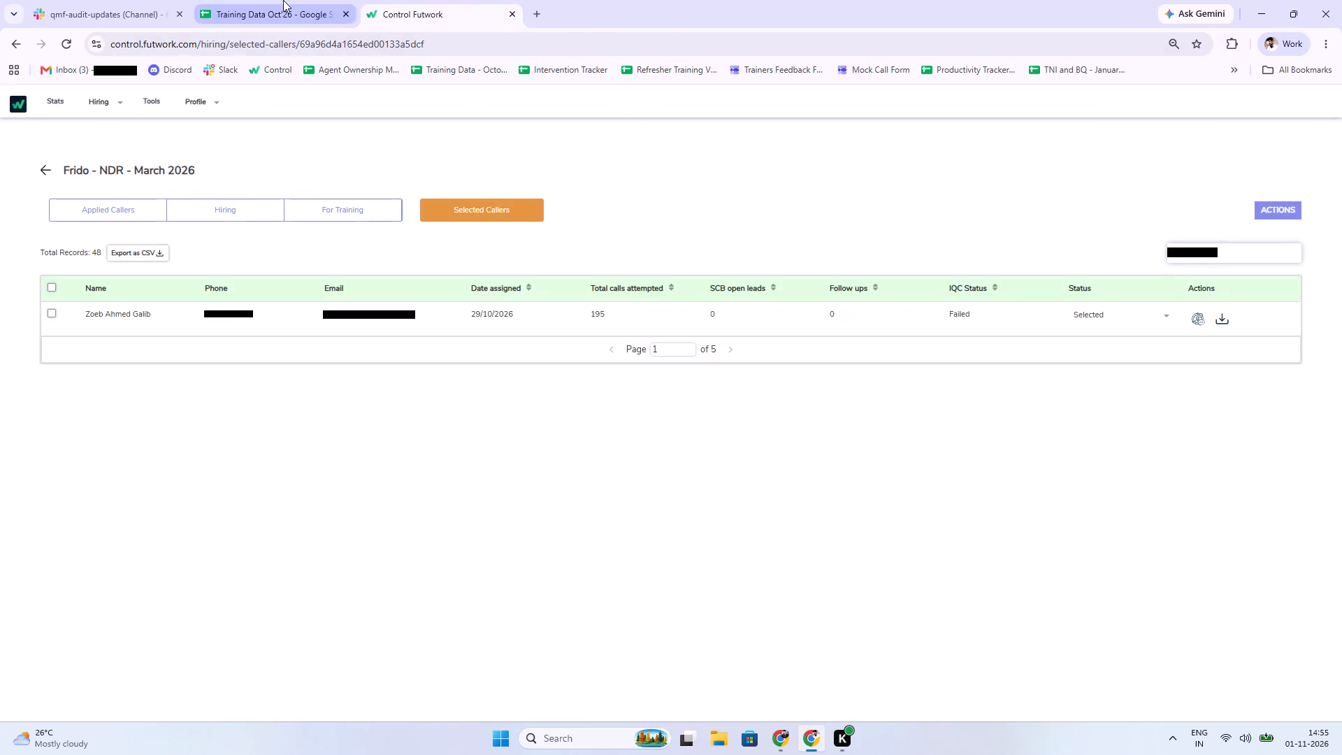
Look up row 42's agent number from the training sheet among Frido NDR's selected callers.
click(282, 0)
click(485, 236)
key(ctrl+c)
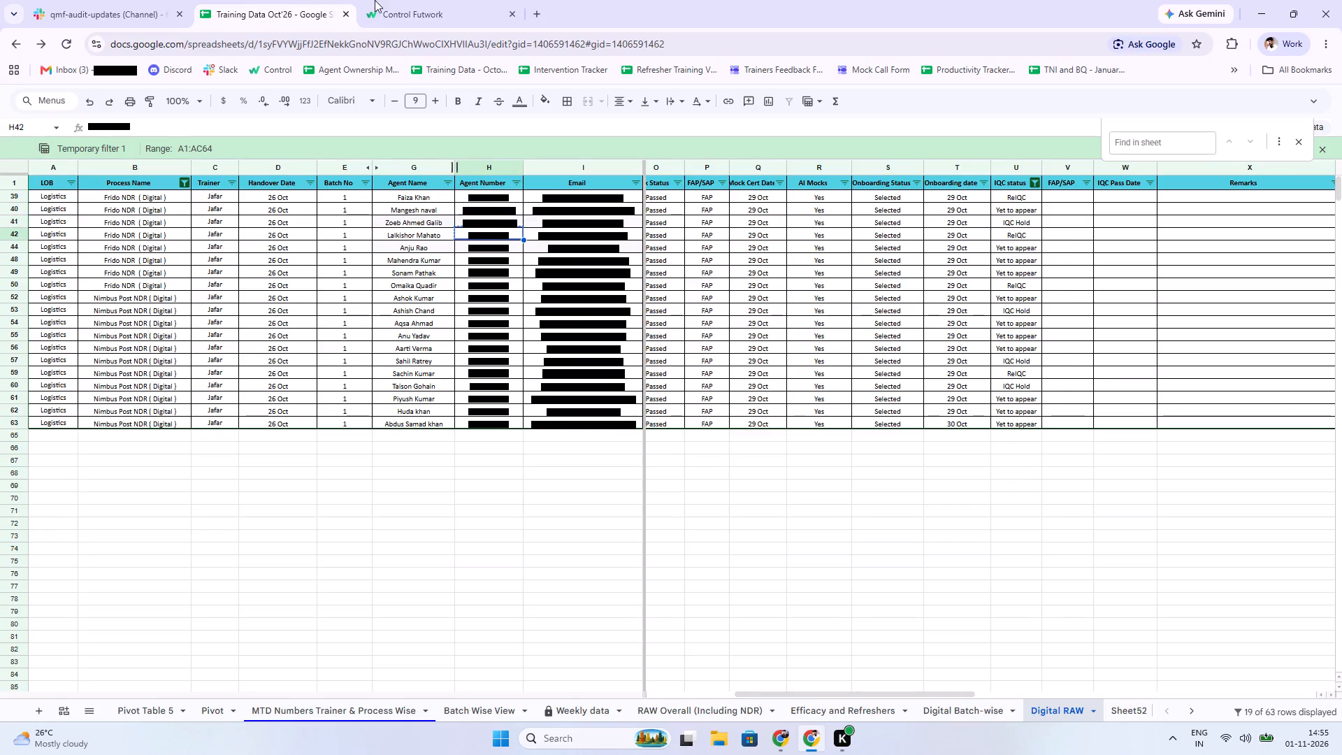
click(374, 0)
key(ctrl+a)
key(ctrl+v)
key(ctrl+a)
key(ctrl+v)
key(ctrl+a)
key(ctrl+v)
Look up row 44's agent number from the training sheet among Frido NDR's selected callers to check the IQC status.
click(242, 0)
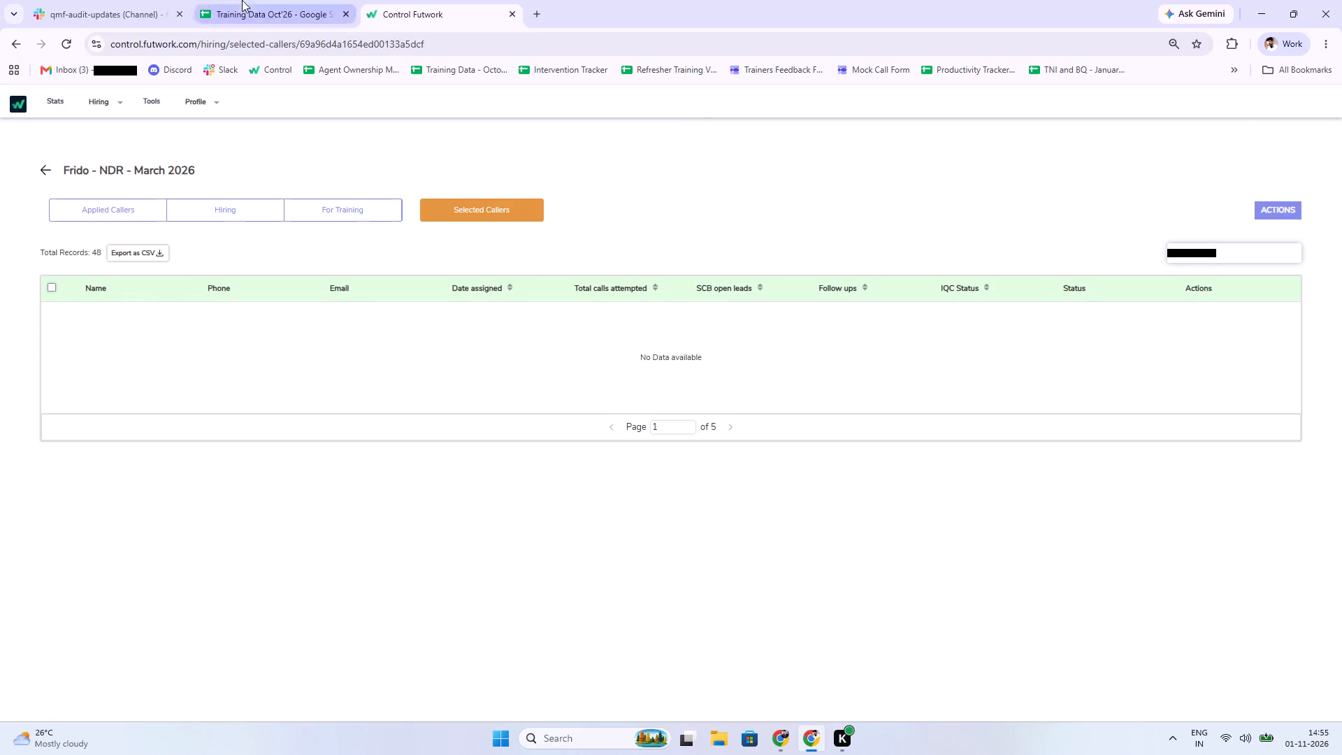
click(477, 251)
key(ctrl+c)
click(416, 0)
key(ctrl+a)
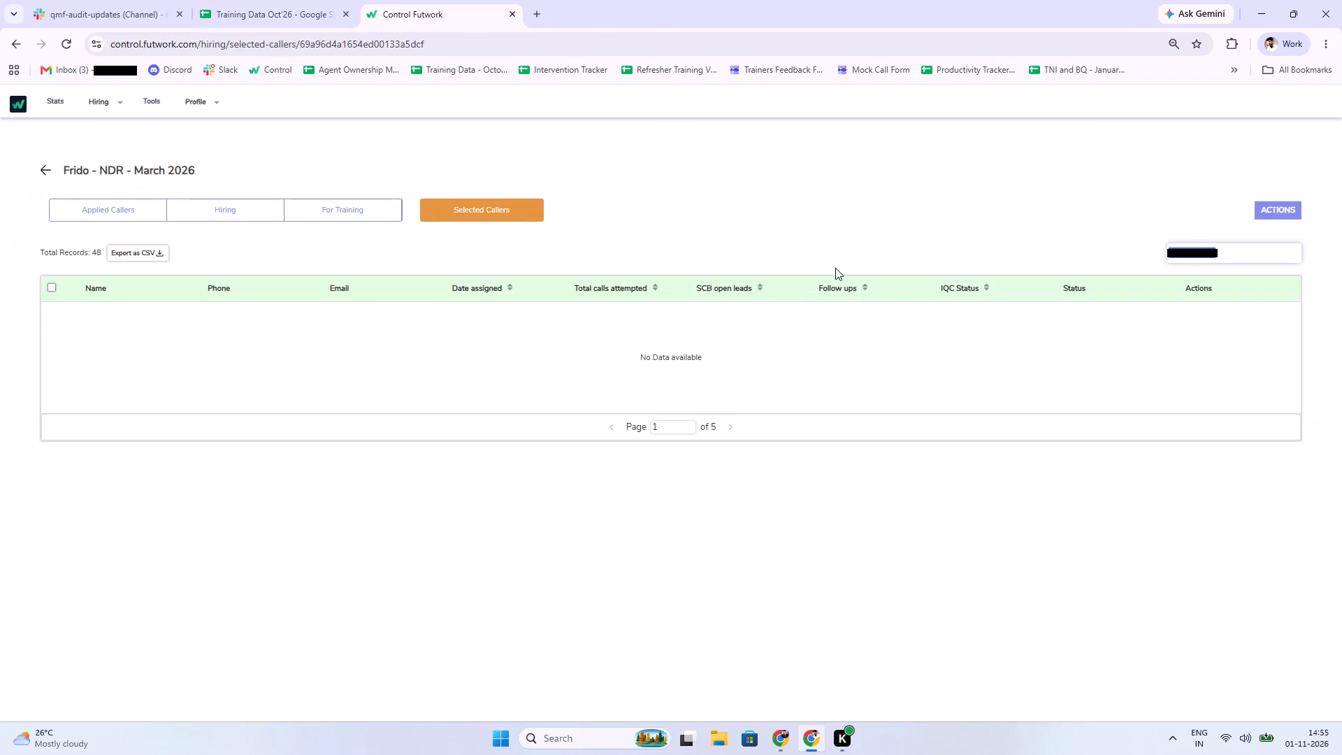
key(ctrl+v)
key(ctrl+a)
key(ctrl+v)
key(ctrl+a)
key(ctrl+v)
key(ctrl+a)
key(ctrl+v)
key(ctrl+a)
key(ctrl+v)
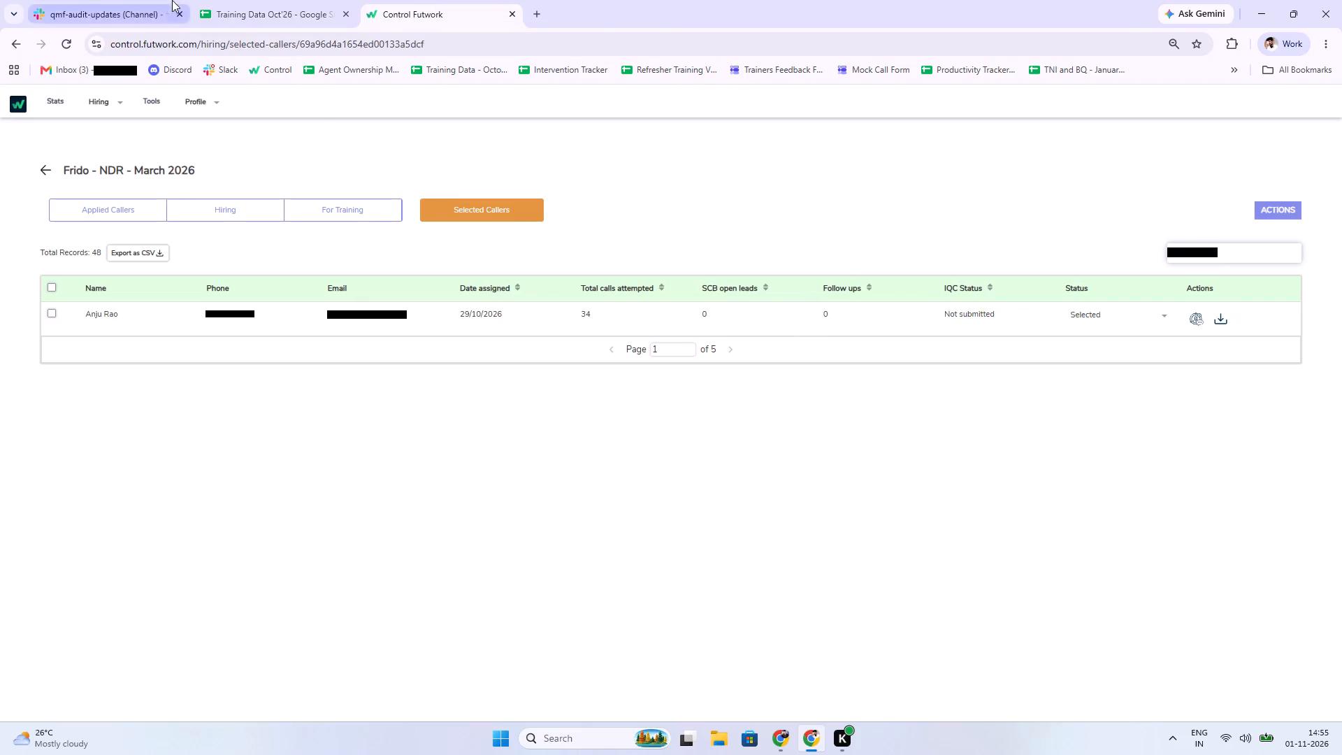
Look up row 48's agent number from the training sheet among Frido NDR's selected callers.
click(276, 0)
click(492, 264)
key(ctrl+c)
click(440, 0)
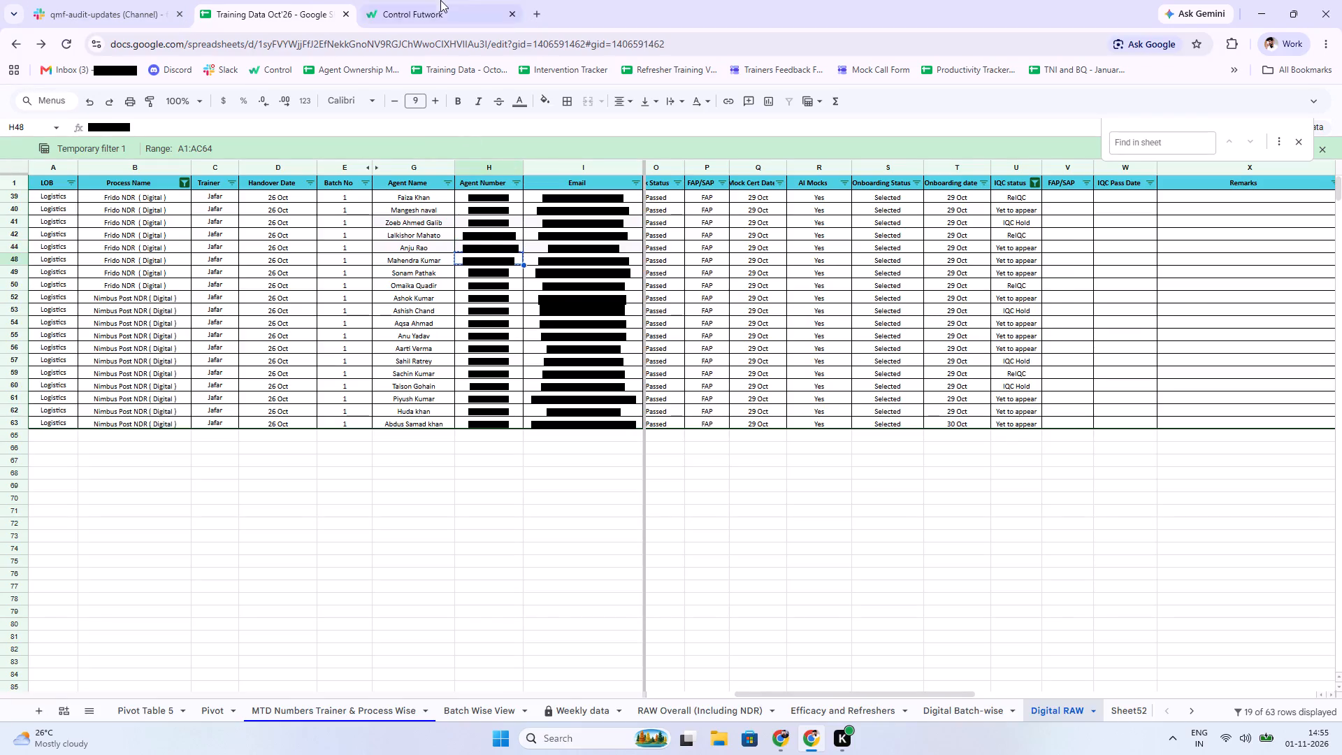
key(ctrl+a)
key(ctrl+v)
key(ctrl+a)
key(ctrl+v)
key(ctrl+a)
key(ctrl+v)
Look up row 49's agent number from the training sheet among Frido NDR's selected callers.
click(317, 0)
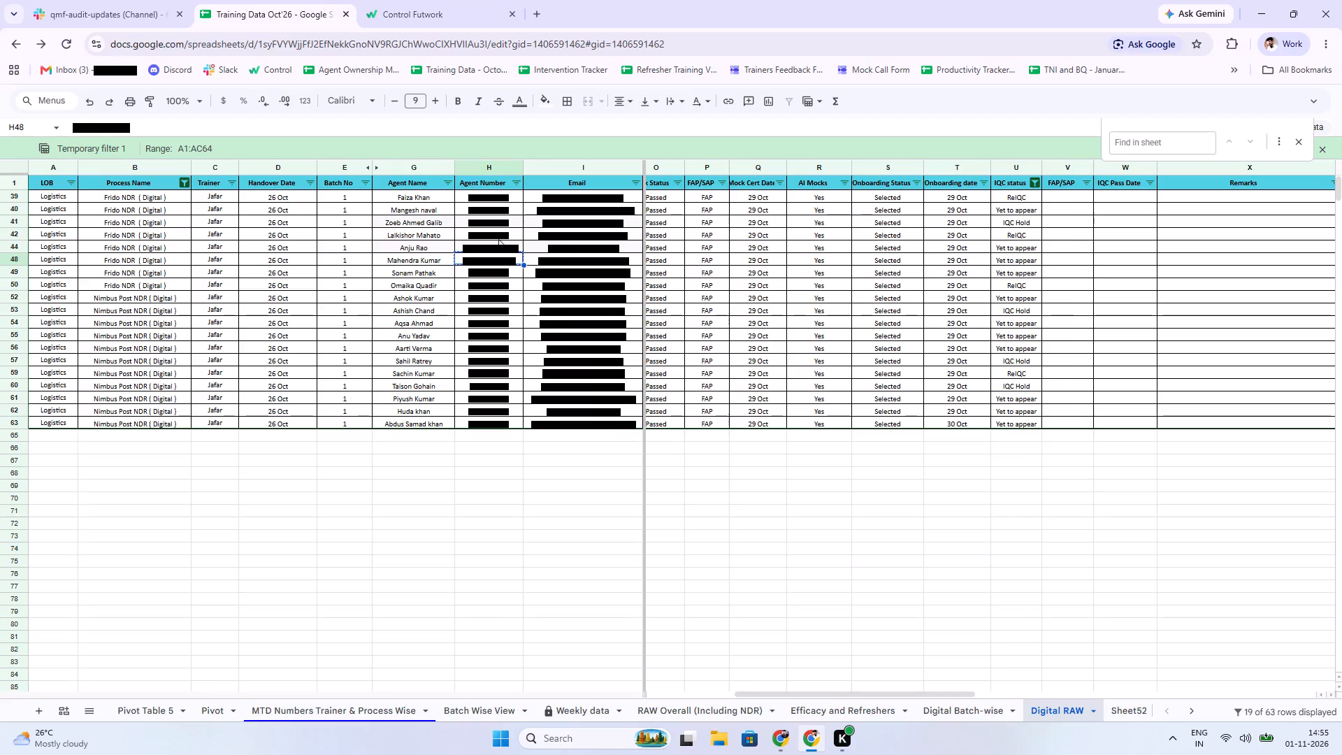
click(498, 274)
key(ctrl+c)
click(396, 0)
key(ctrl+a)
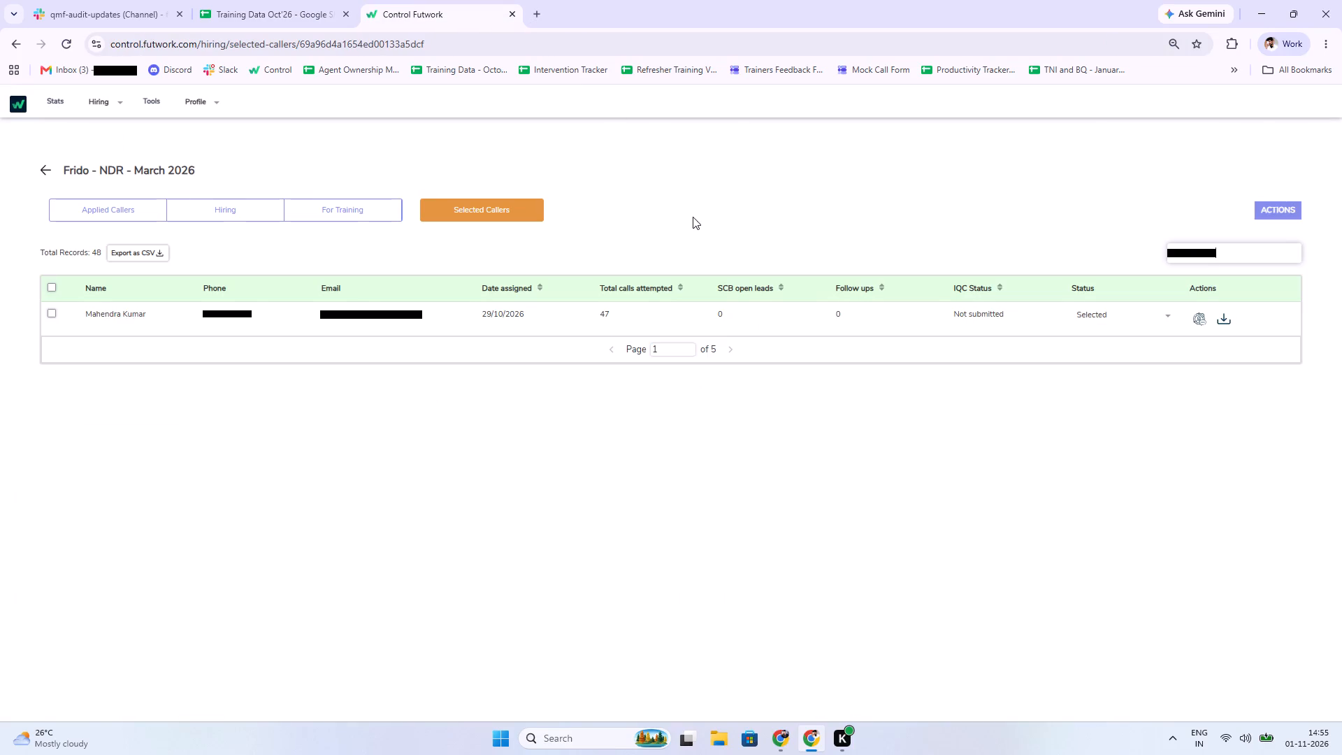
key(ctrl+v)
key(ctrl+a)
key(ctrl+v)
key(ctrl+a)
key(ctrl+v)
Look up row 50's agent number from the training sheet among Frido NDR's selected callers.
click(293, 0)
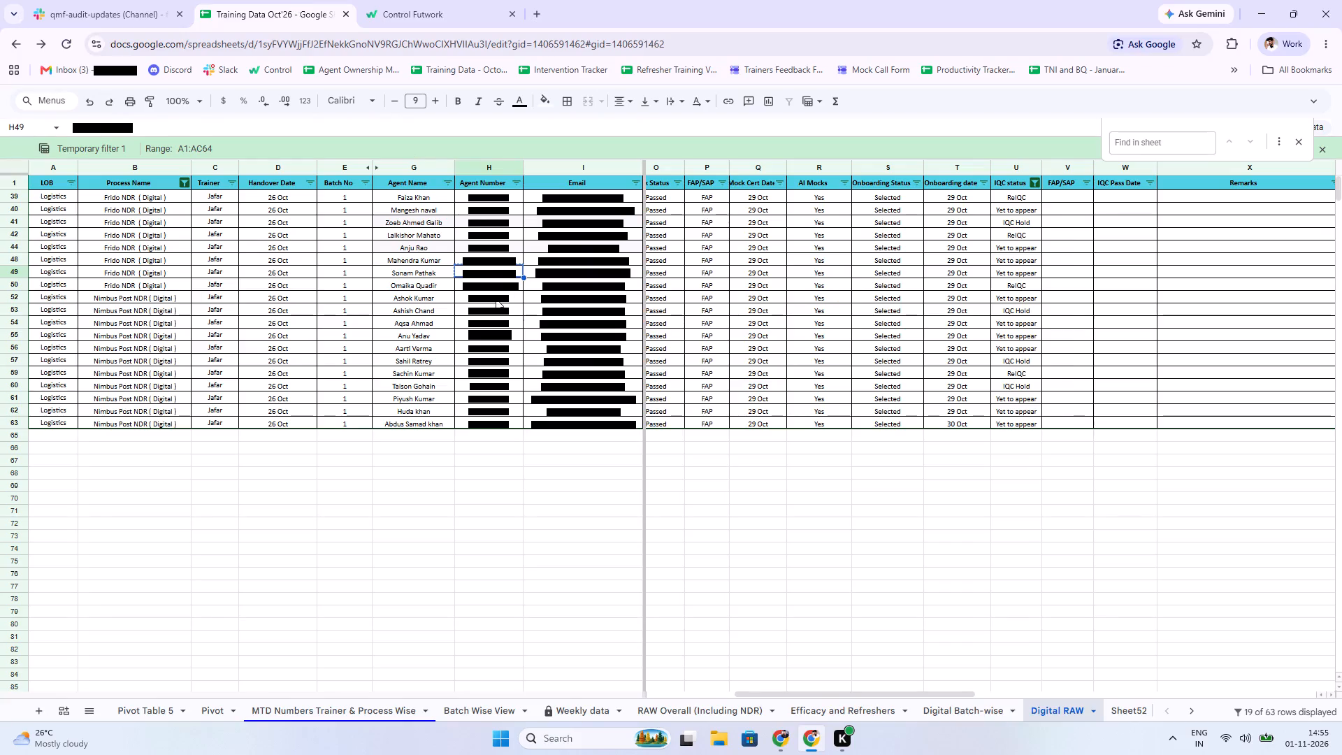
click(493, 287)
key(ctrl+c)
click(439, 0)
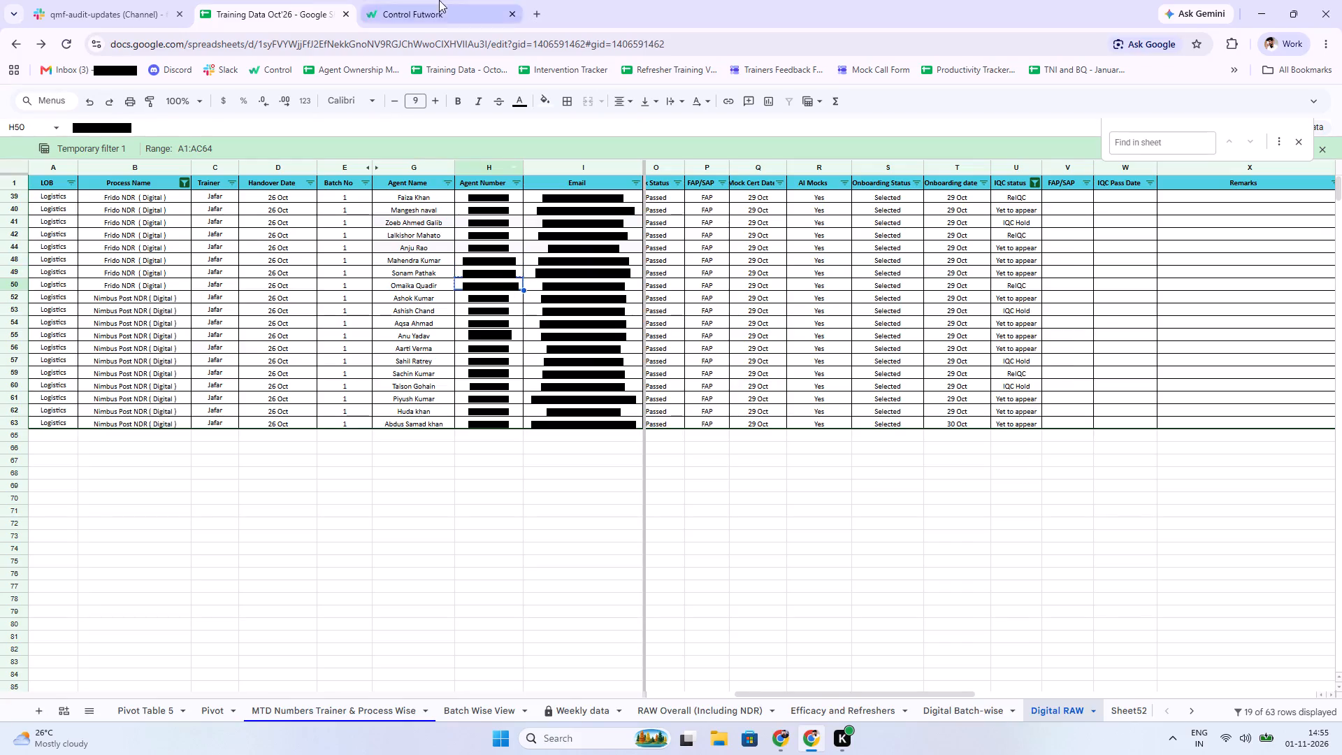
key(ctrl+a)
key(ctrl+v)
key(ctrl+a)
key(ctrl+v)
key(ctrl+a)
key(ctrl+v)
Copy row 52's agent number, search the hiring projects for Nimbus, and open Nimbus Post - NDR - March 2026's selected callers.
click(282, 0)
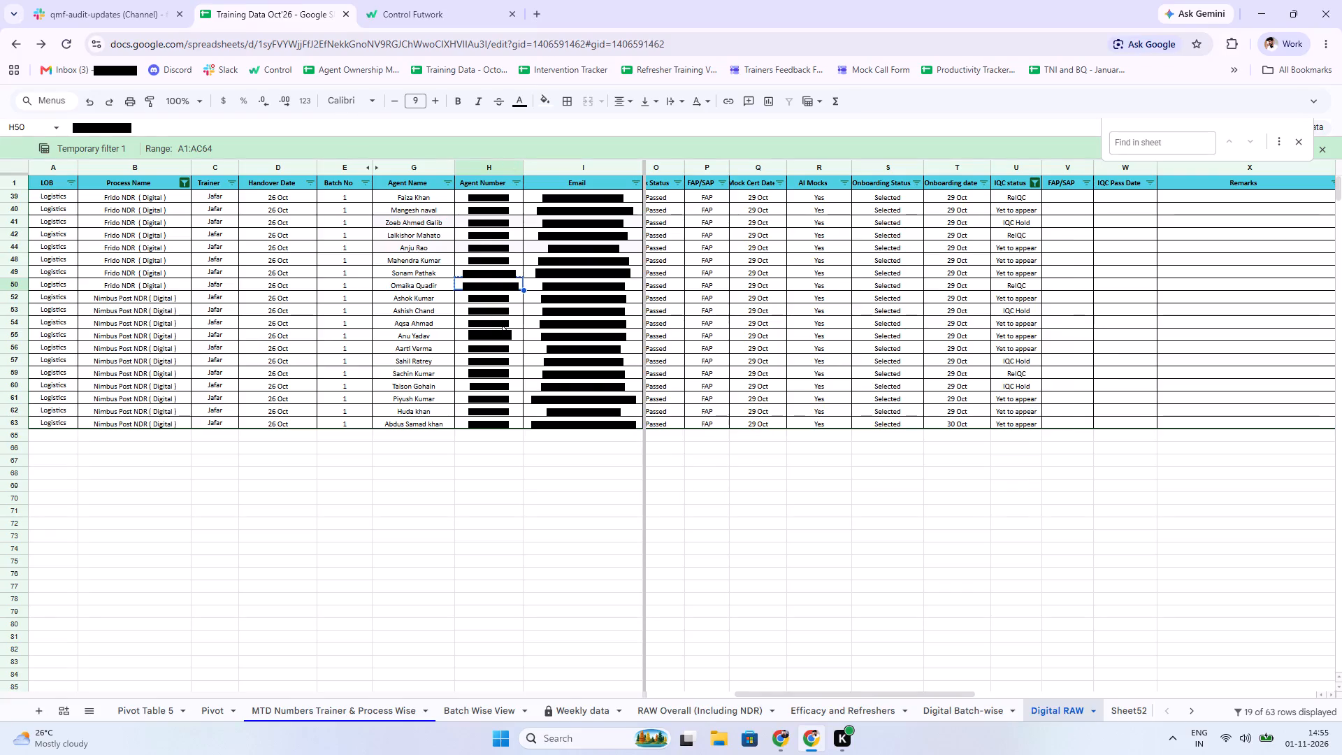
click(498, 299)
key(ctrl+c)
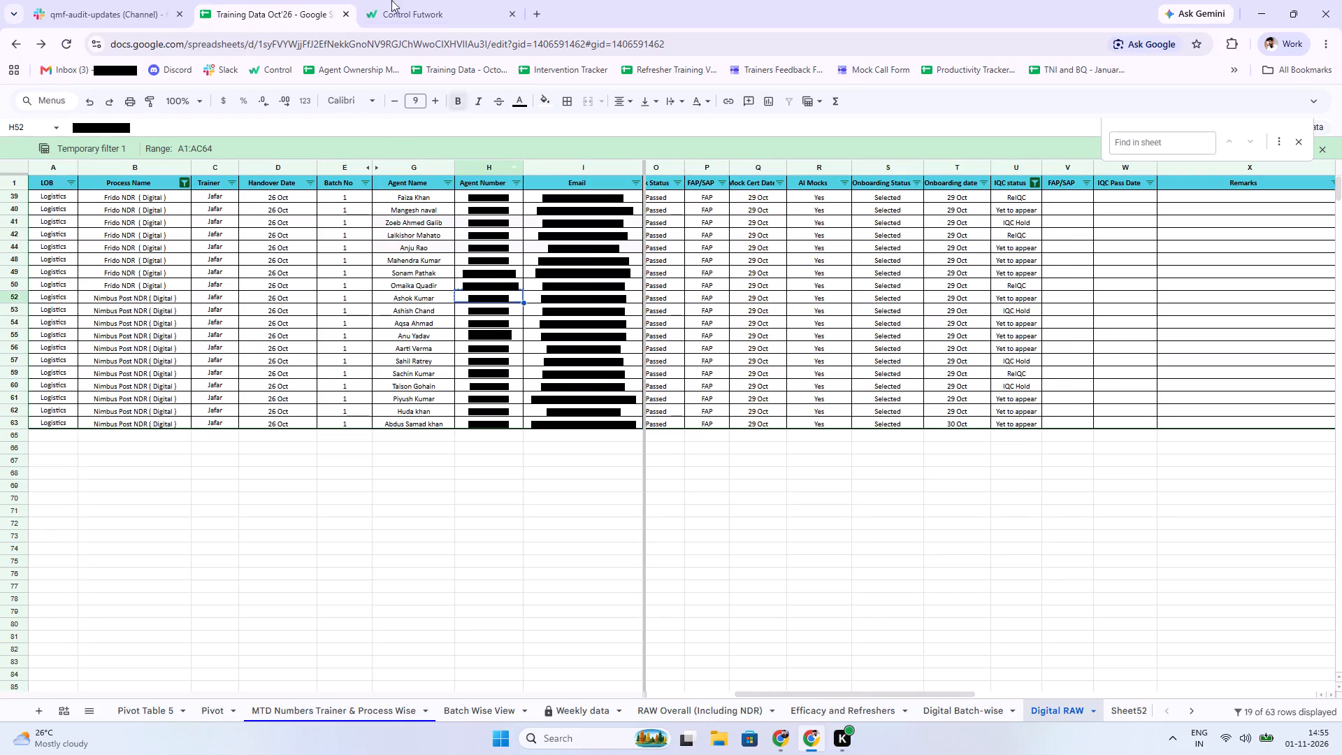
click(388, 0)
click(109, 106)
click(136, 138)
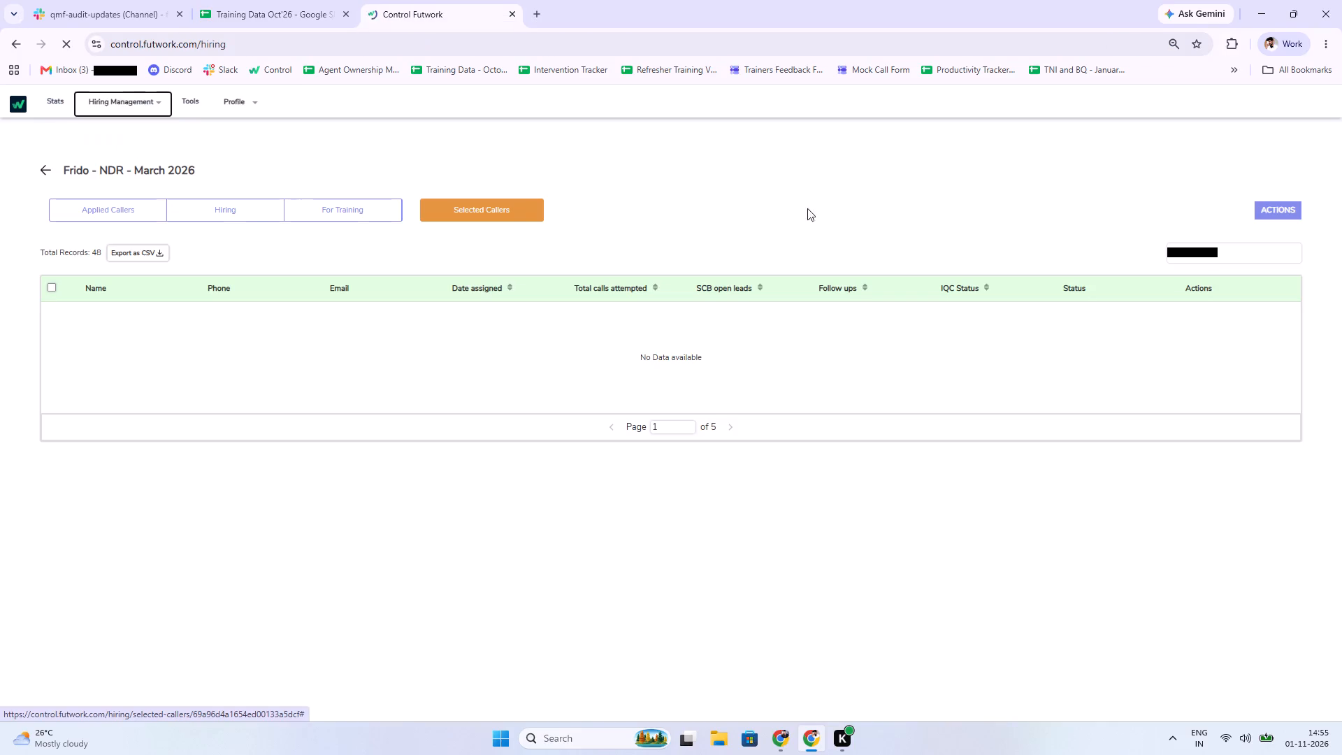
click(1234, 229)
text(Nimbus)
key(Return)
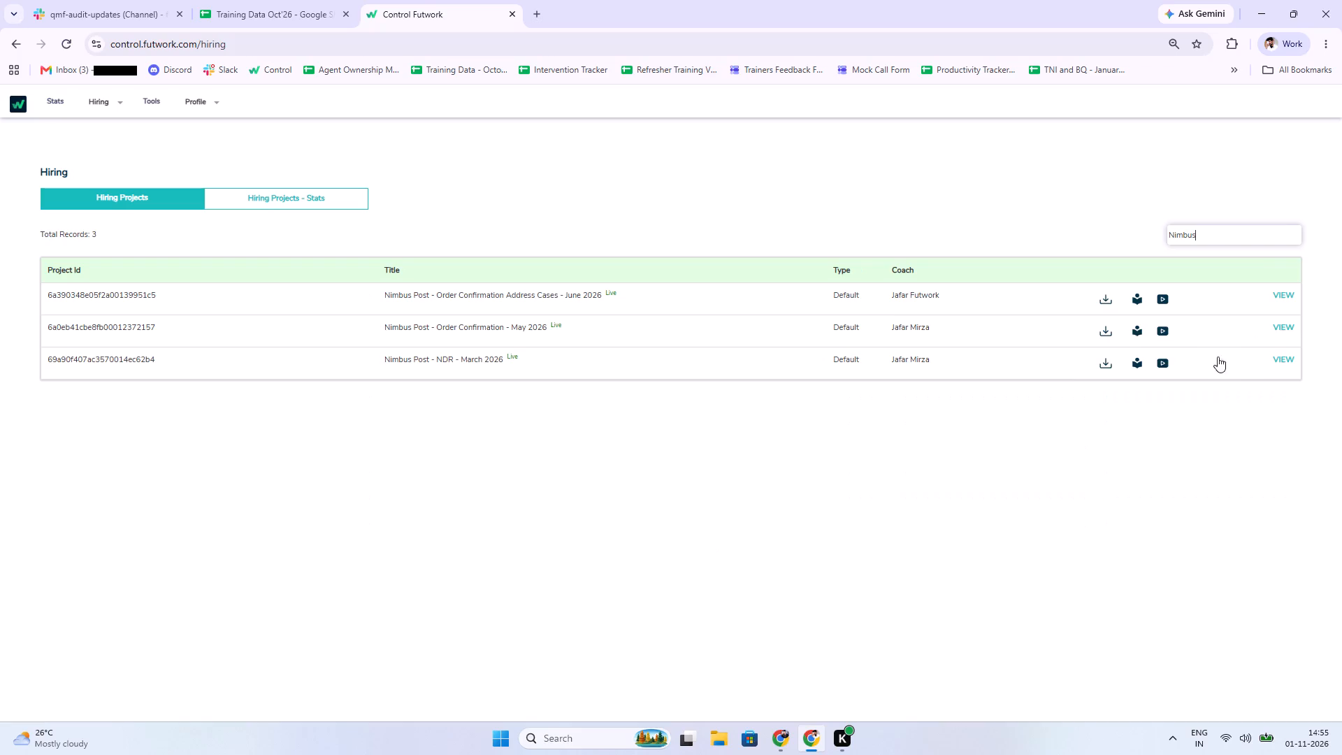
click(1280, 357)
click(489, 212)
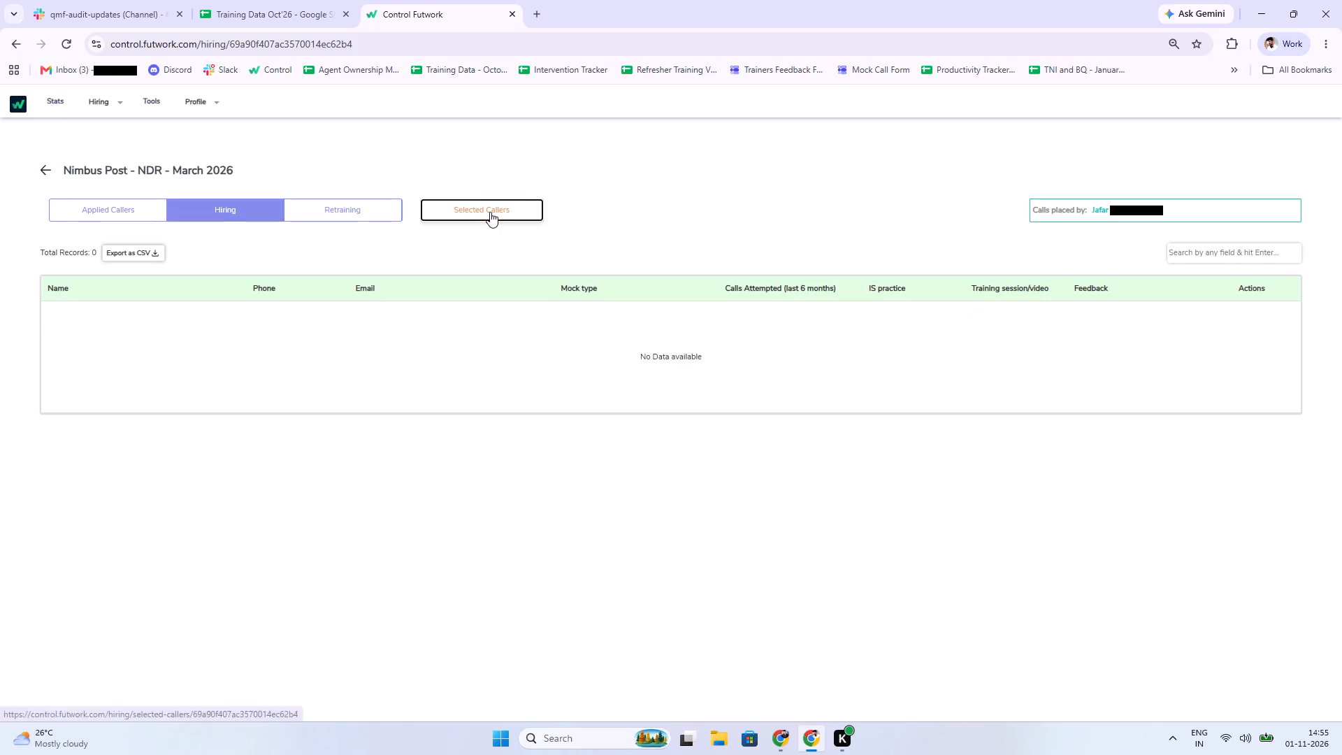
Search Nimbus Post NDR's selected callers for the row 52 agent's number to check the caller's status.
click(1170, 263)
ctrl+click(1180, 259)
key(ctrl+v)
key(ctrl+a)
key(ctrl+v)
key(ctrl+a)
key(ctrl+v)
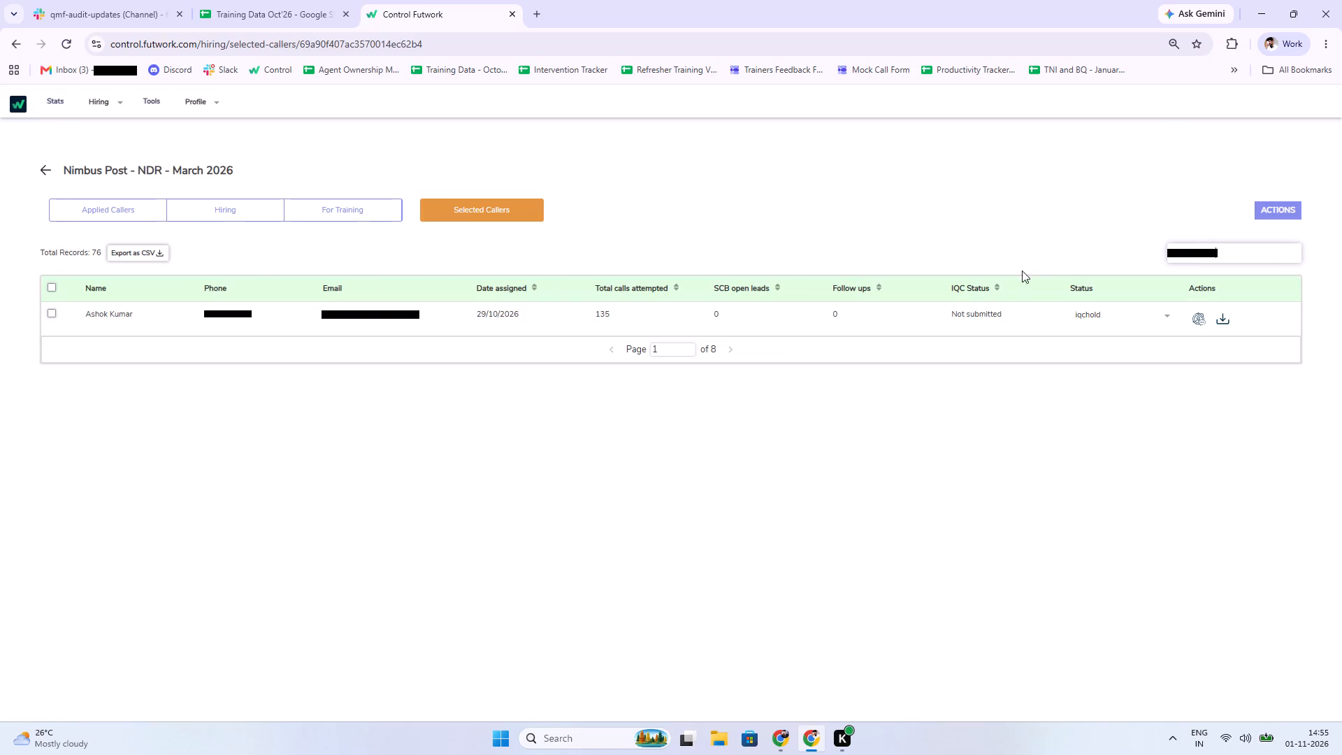
key(ctrl+a)
key(ctrl+v)
key(ctrl+a)
key(ctrl+v)
key(ctrl+a)
key(ctrl+v)
Set row 52's IQC status to IQC Hold in the training sheet by copying it from row 53.
click(286, 0)
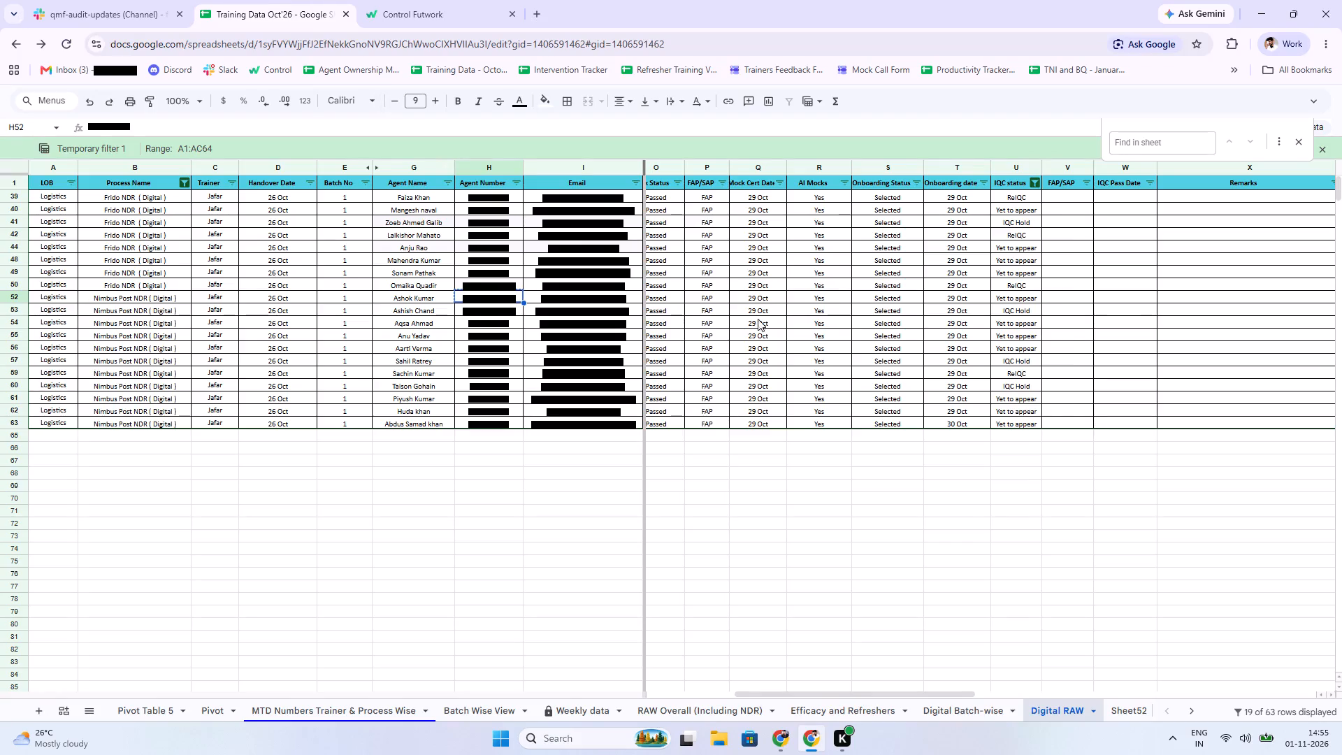
click(1001, 299)
click(1005, 304)
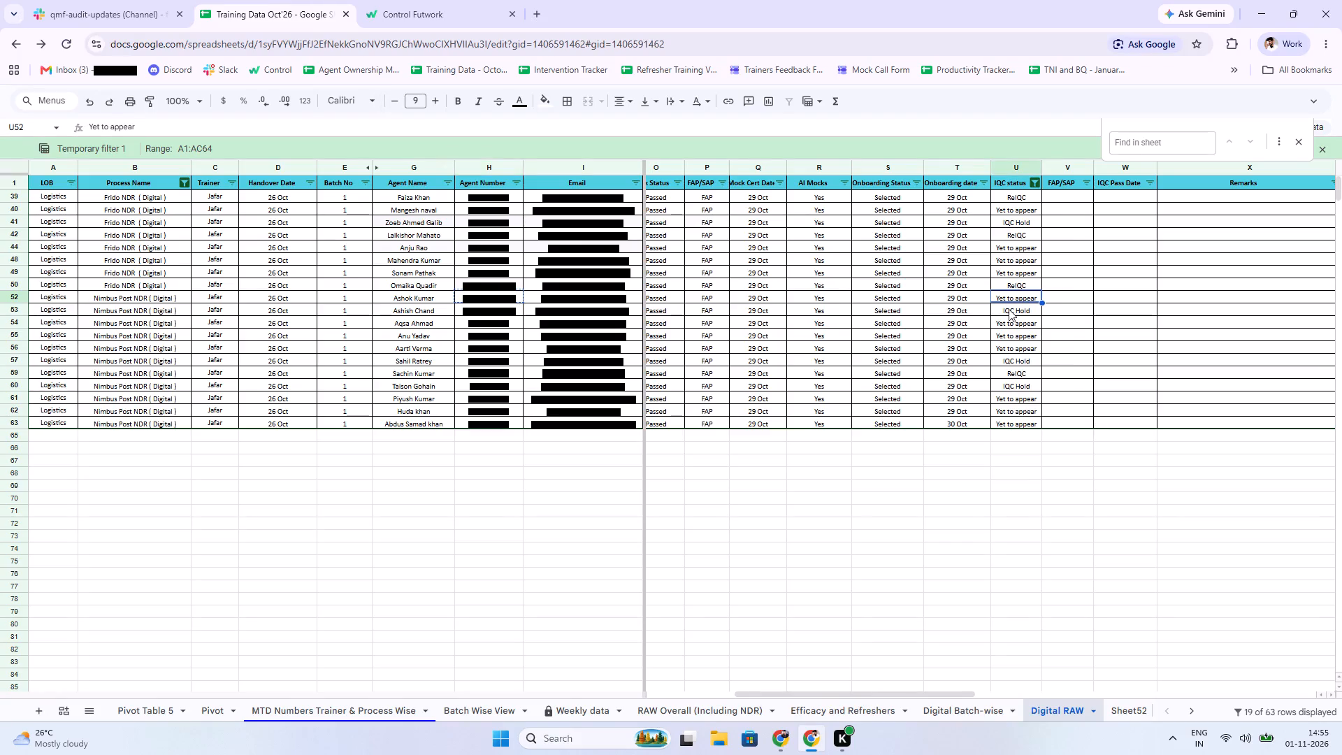
click(1009, 310)
key(ctrl+c)
click(1009, 303)
click(1004, 299)
key(ctrl+v)
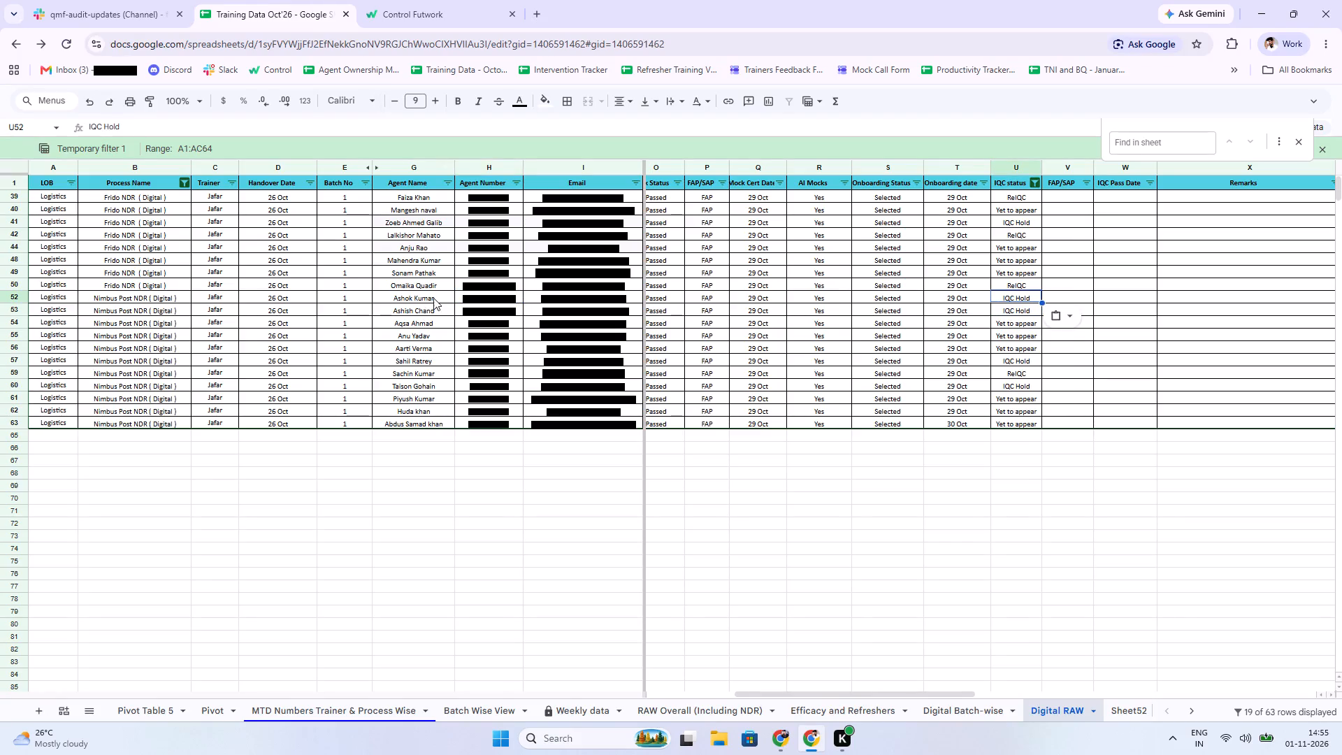
Look up row 53's agent number from the training sheet among Nimbus Post NDR's selected callers to check the caller's status.
key(ctrl+Left)
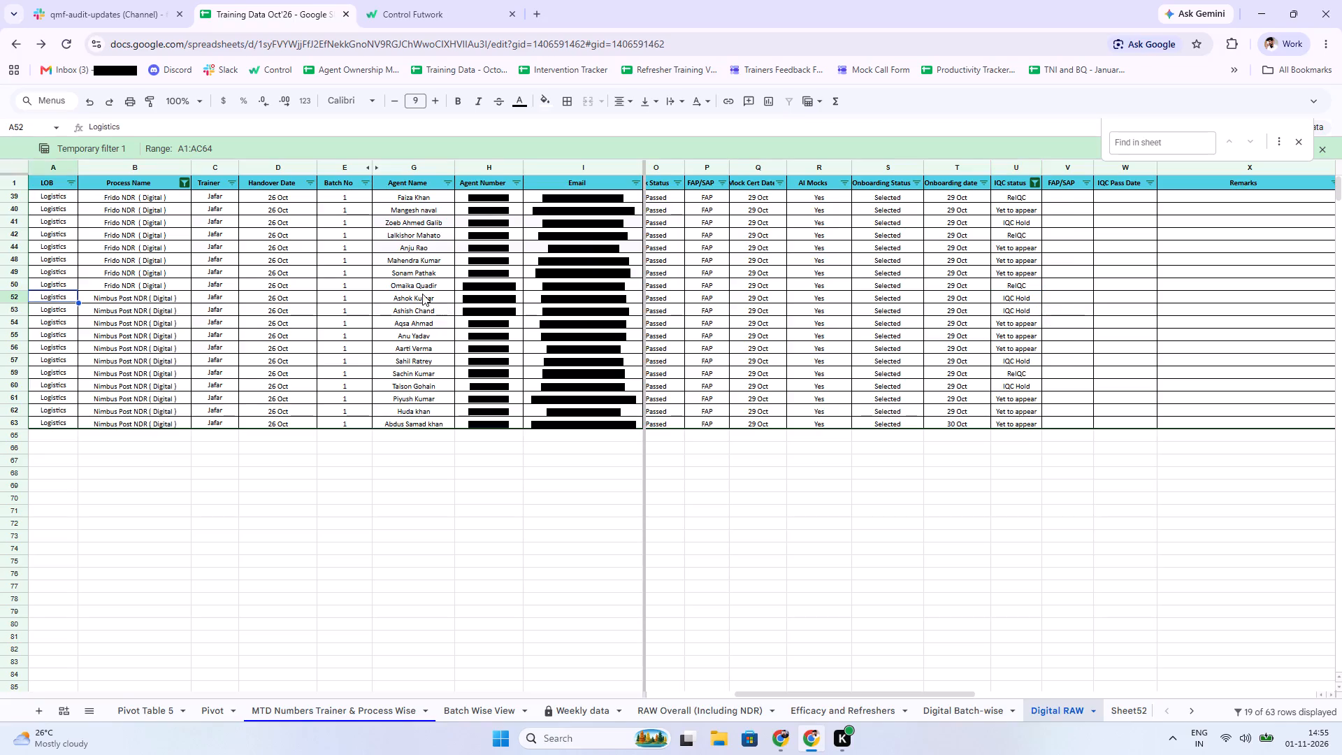
click(423, 295)
key(Down)
key(Right)
key(ctrl+c)
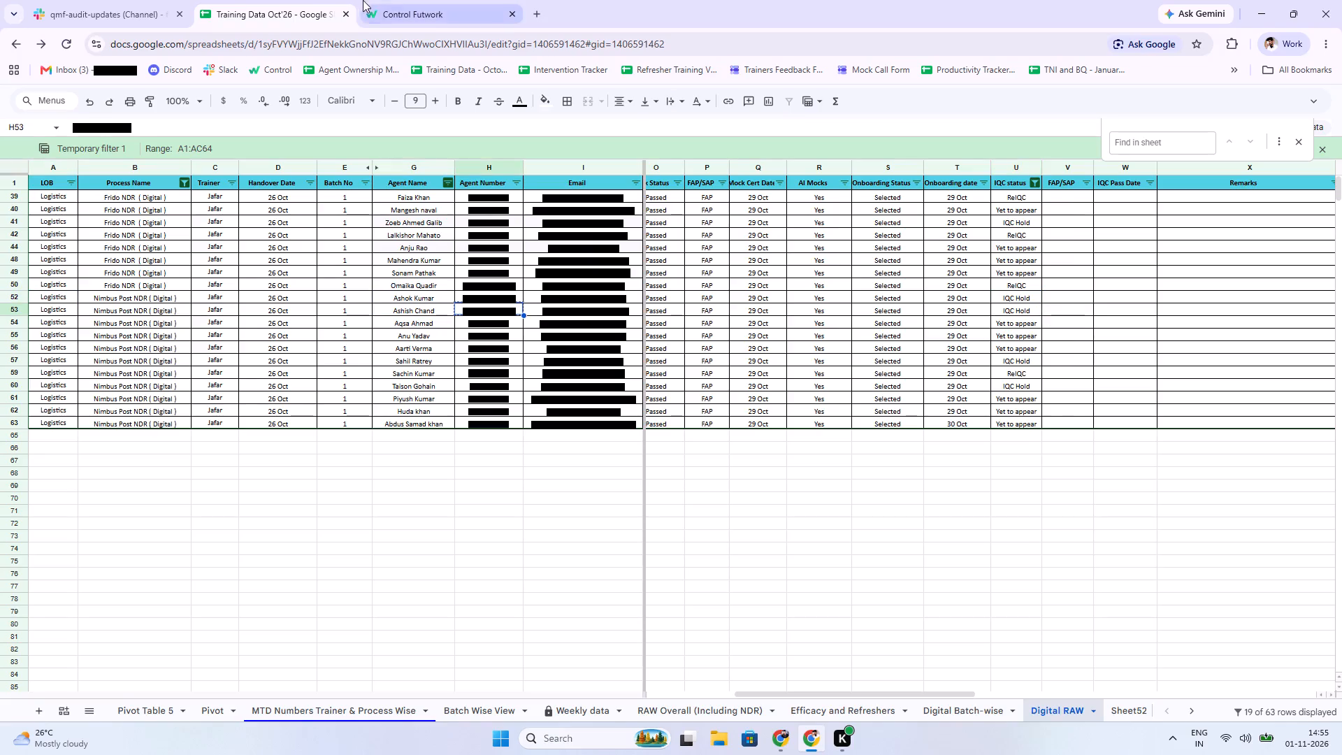
click(394, 0)
key(ctrl+a)
key(ctrl+v)
key(ctrl+a)
key(ctrl+v)
key(ctrl+a)
key(ctrl+v)
click(241, 0)
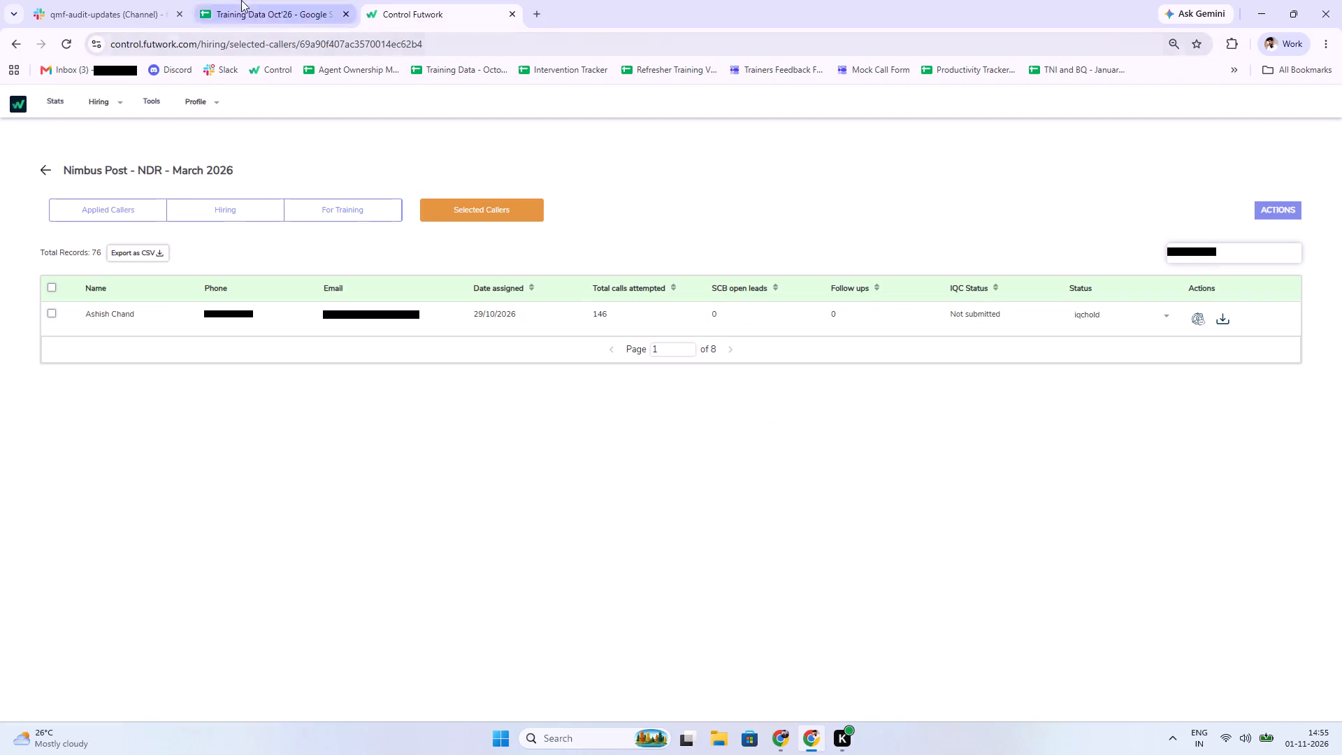
Look up row 54's agent number from the training sheet among Nimbus Post NDR's selected callers to check the caller's status.
click(489, 328)
key(ctrl+c)
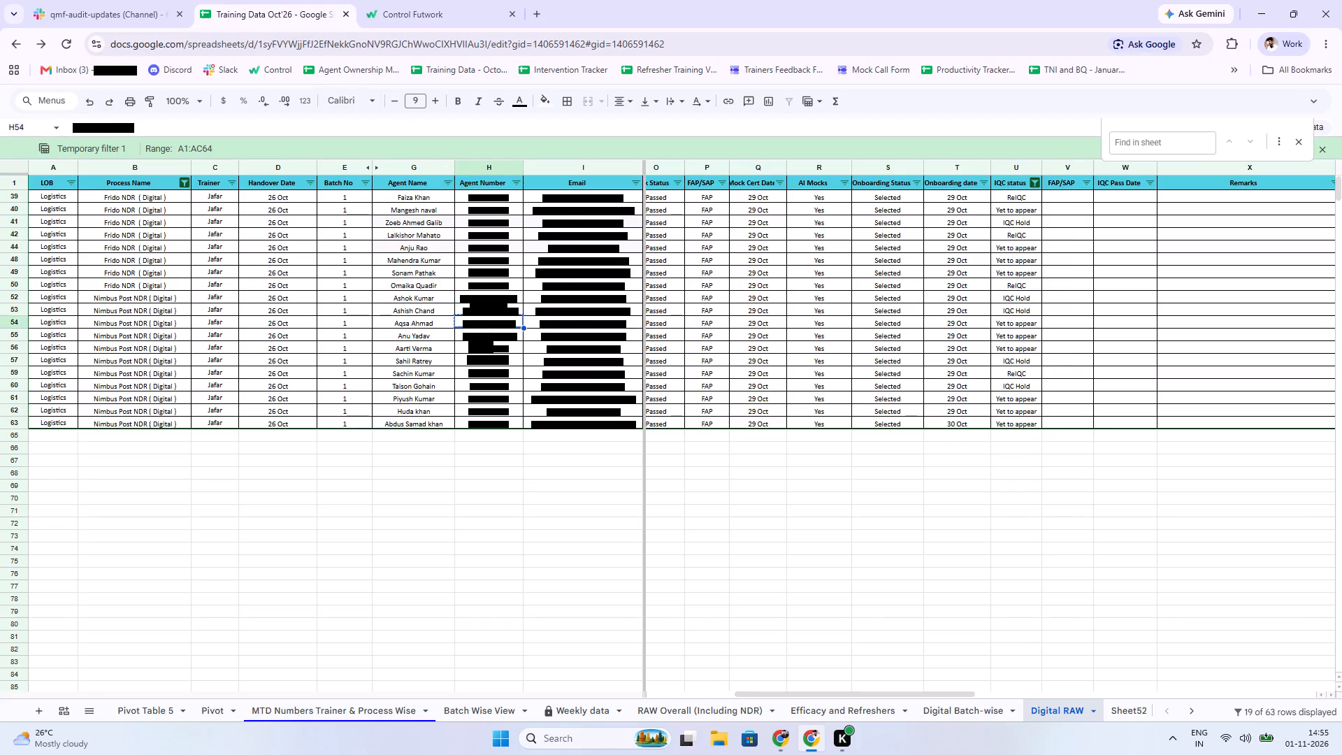
click(415, 0)
key(ctrl+a)
key(ctrl+v)
key(ctrl+a)
key(ctrl+v)
key(ctrl+a)
key(ctrl+v)
click(291, 0)
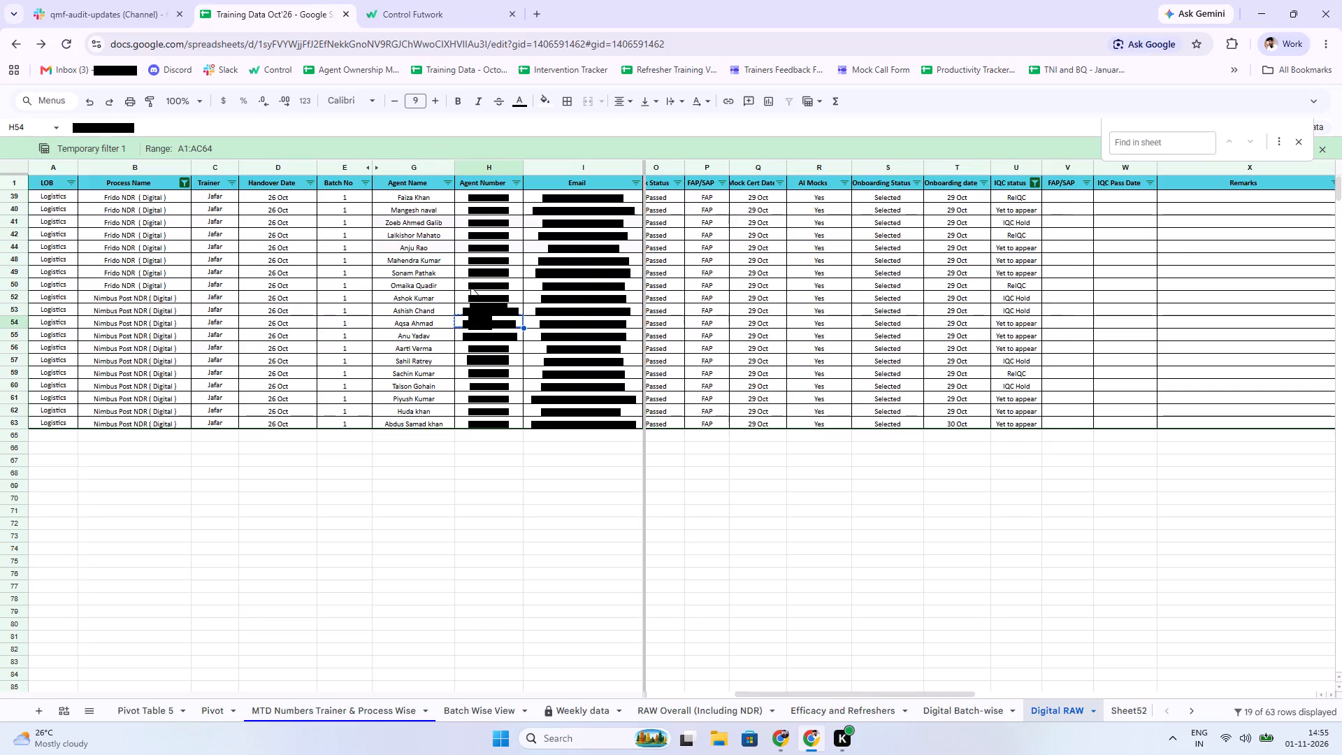
Set row 54's IQC status to IQC Hold in the training sheet by copying it from row 53.
click(1009, 313)
key(ctrl+c)
click(1014, 324)
key(ctrl+v)
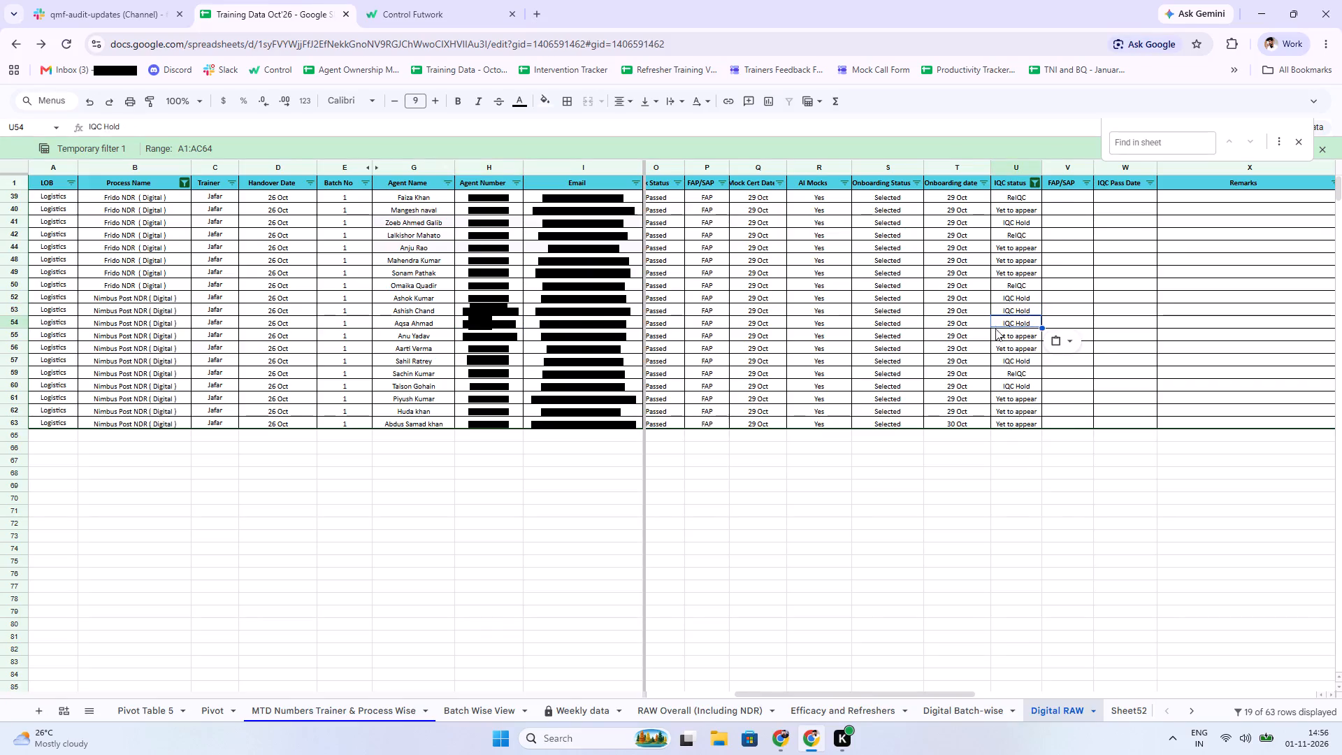
Look up row 55's agent number from the training sheet among Nimbus Post NDR's selected callers to check the caller's status.
click(431, 335)
click(497, 338)
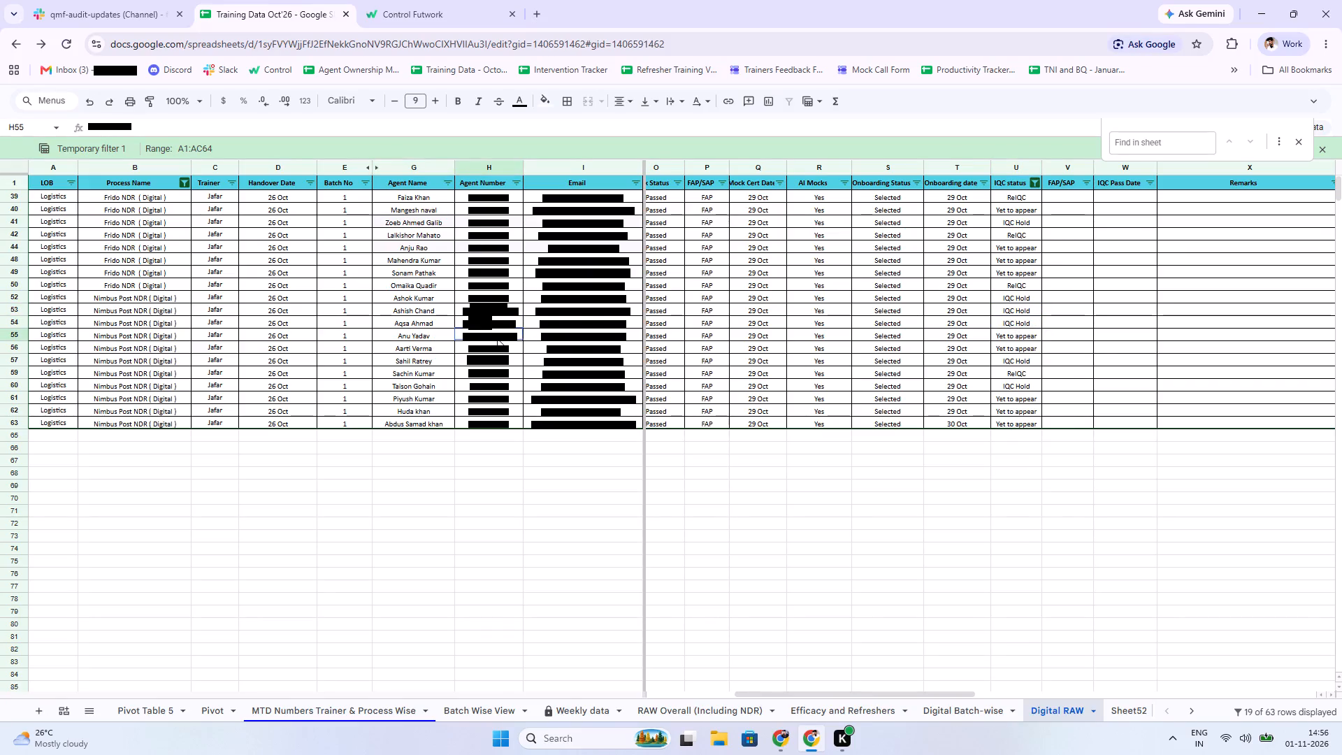
key(ctrl+c)
click(387, 0)
key(ctrl+a)
key(ctrl+v)
key(ctrl+a)
key(ctrl+v)
key(ctrl+a)
key(ctrl+v)
key(ctrl+a)
key(ctrl+v)
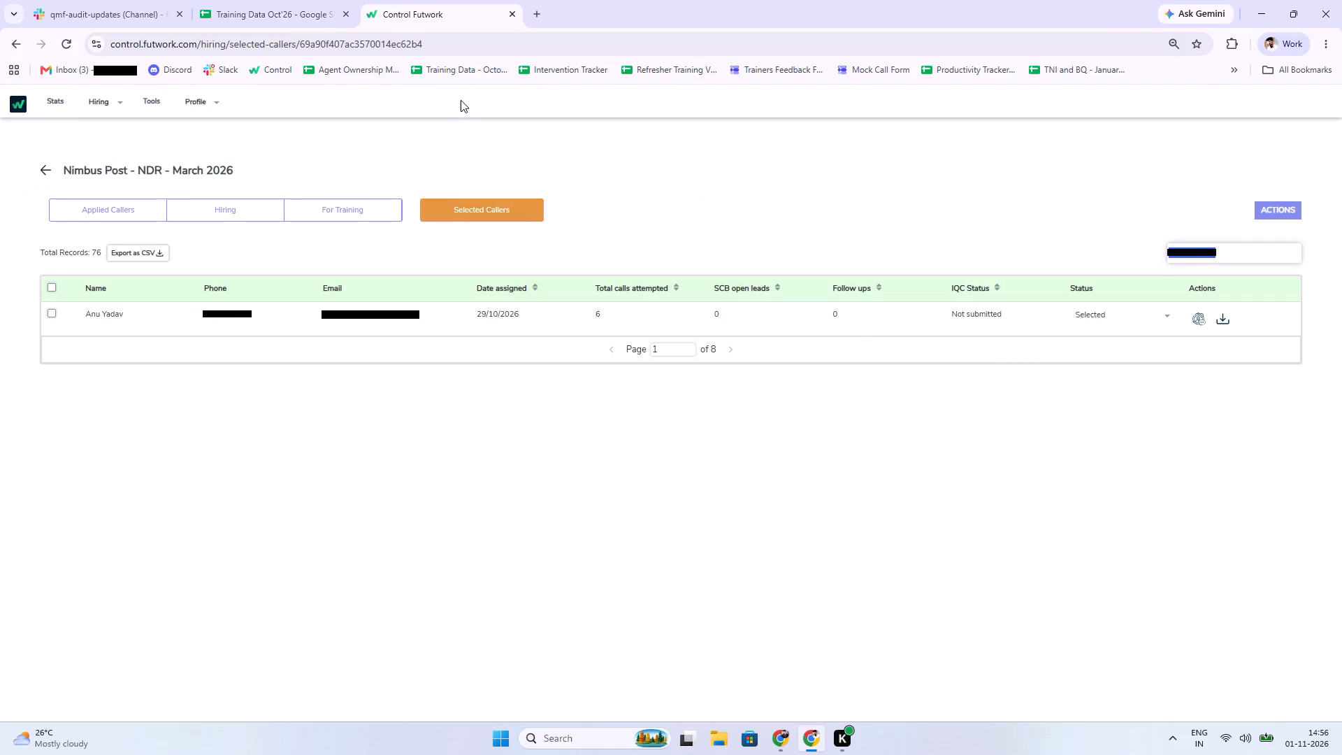
key(ctrl+a)
key(ctrl+v)
key(ctrl+a)
key(ctrl+v)
click(320, 0)
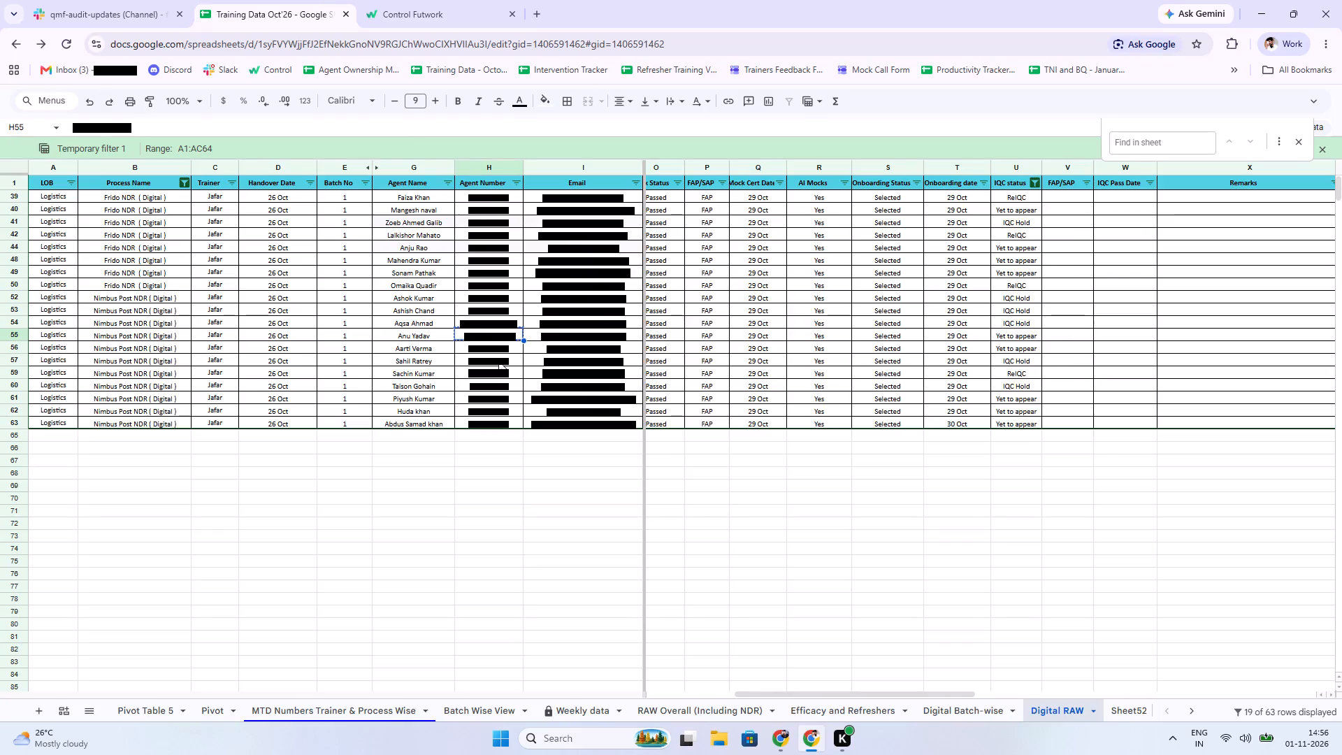
Look up row 56's agent number from the training sheet among Nimbus Post NDR's selected callers to check the caller's status.
click(496, 350)
key(ctrl+c)
click(439, 95)
click(431, 0)
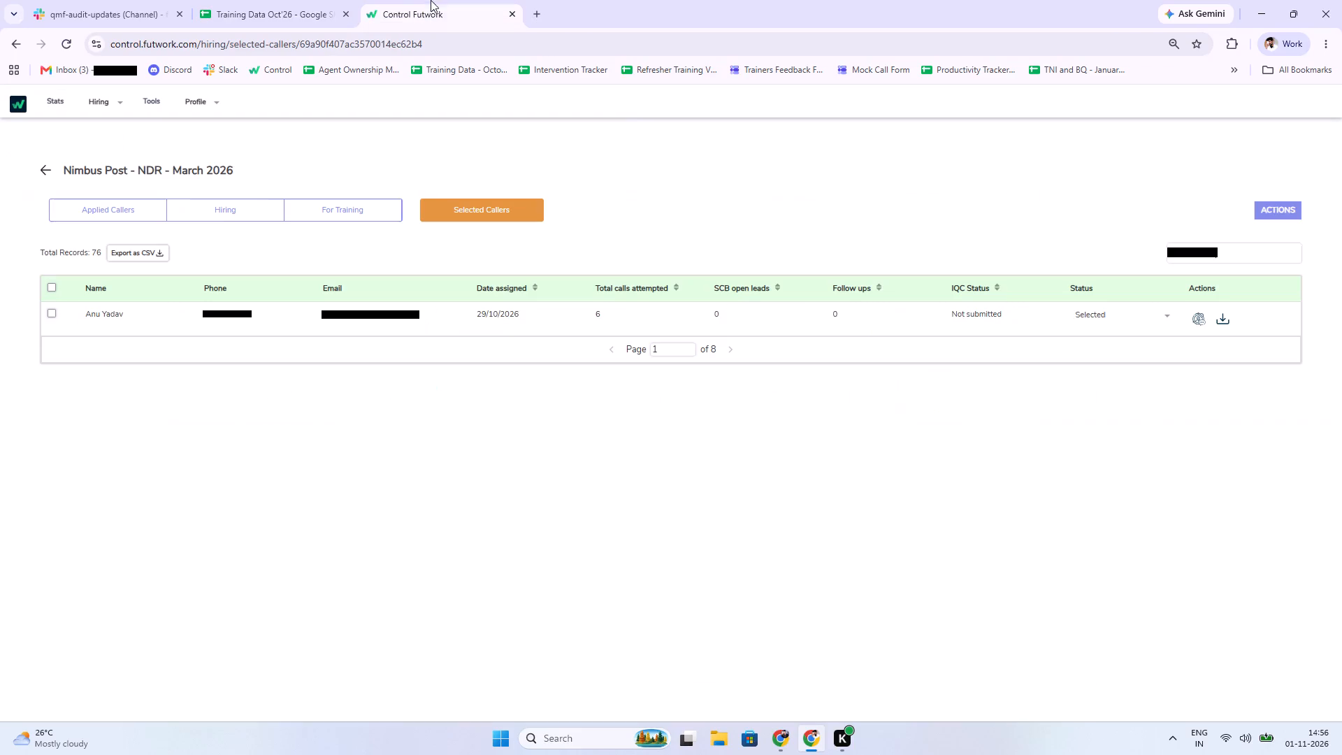
key(ctrl+a)
key(ctrl+v)
key(ctrl+a)
key(ctrl+v)
key(ctrl+a)
click(244, 0)
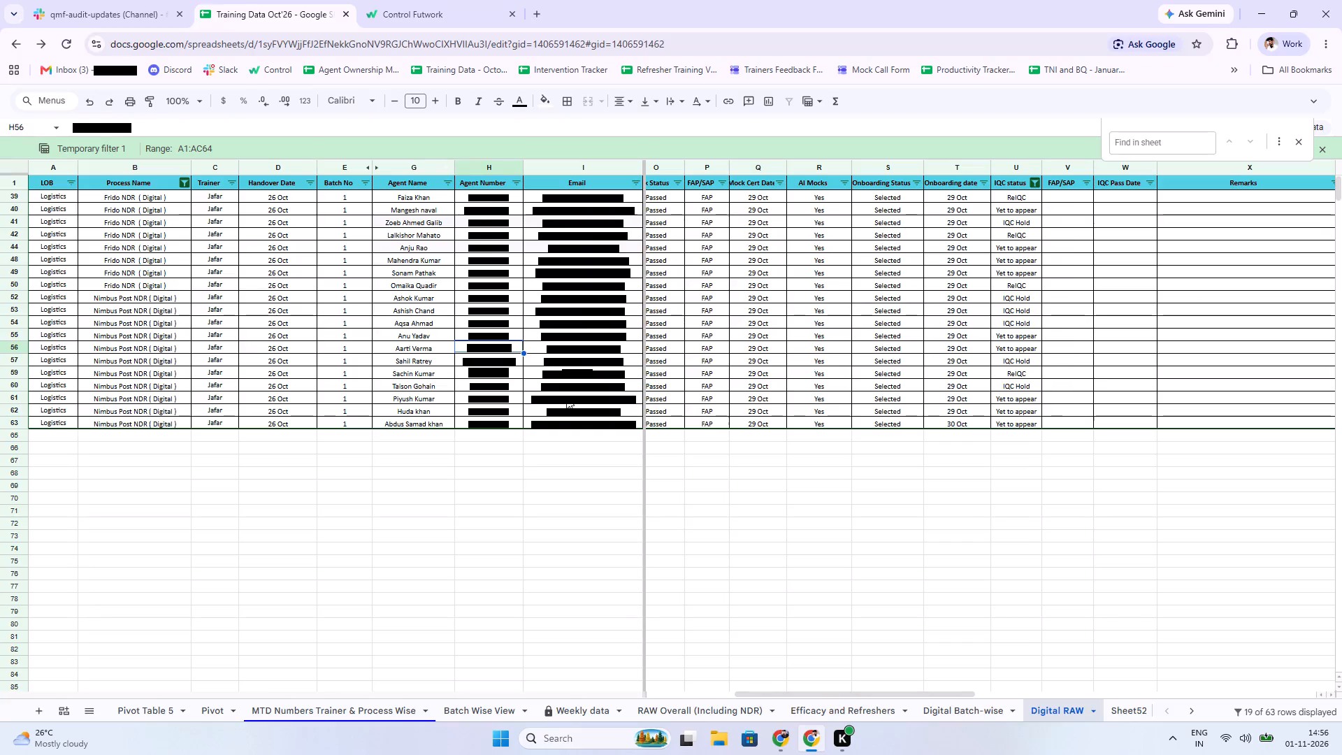
Set row 56's IQC status to IQC Hold in the training sheet by copying it from row 54.
click(713, 347)
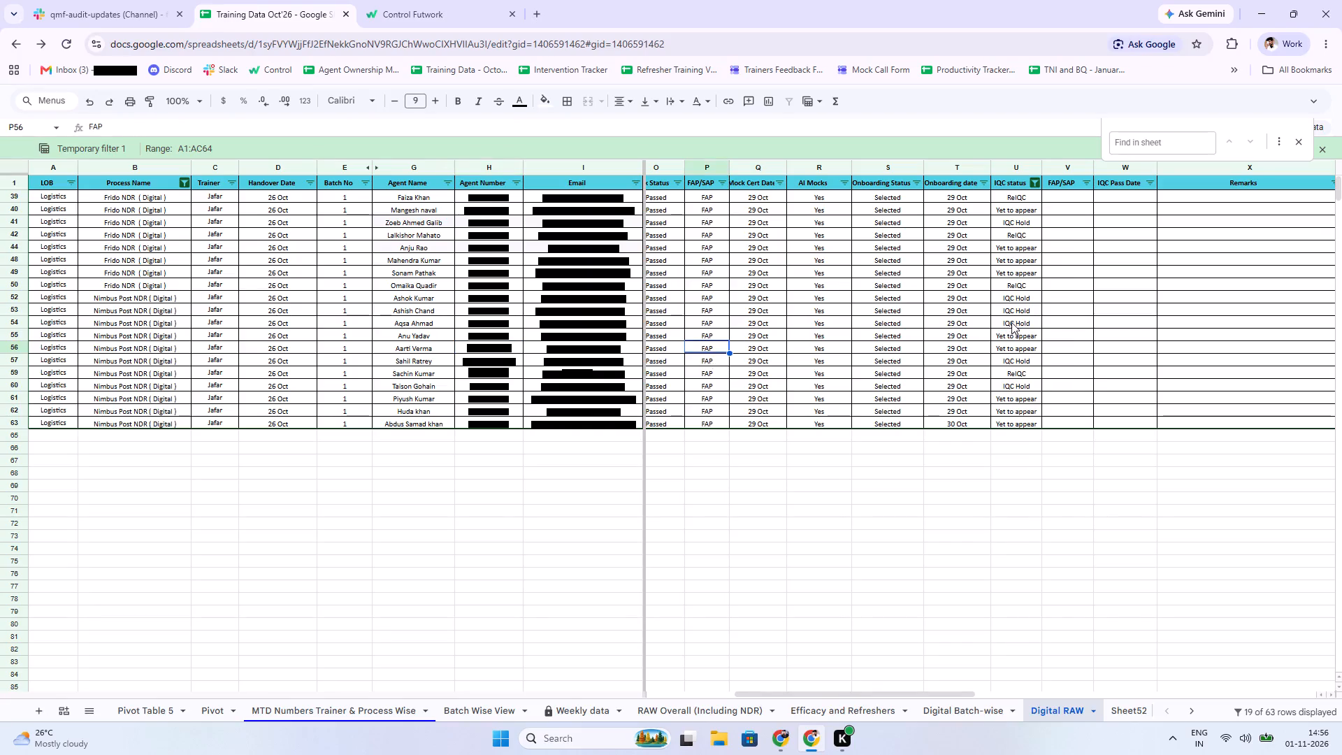
click(1012, 322)
key(ctrl+c)
click(1014, 336)
key(ctrl+v)
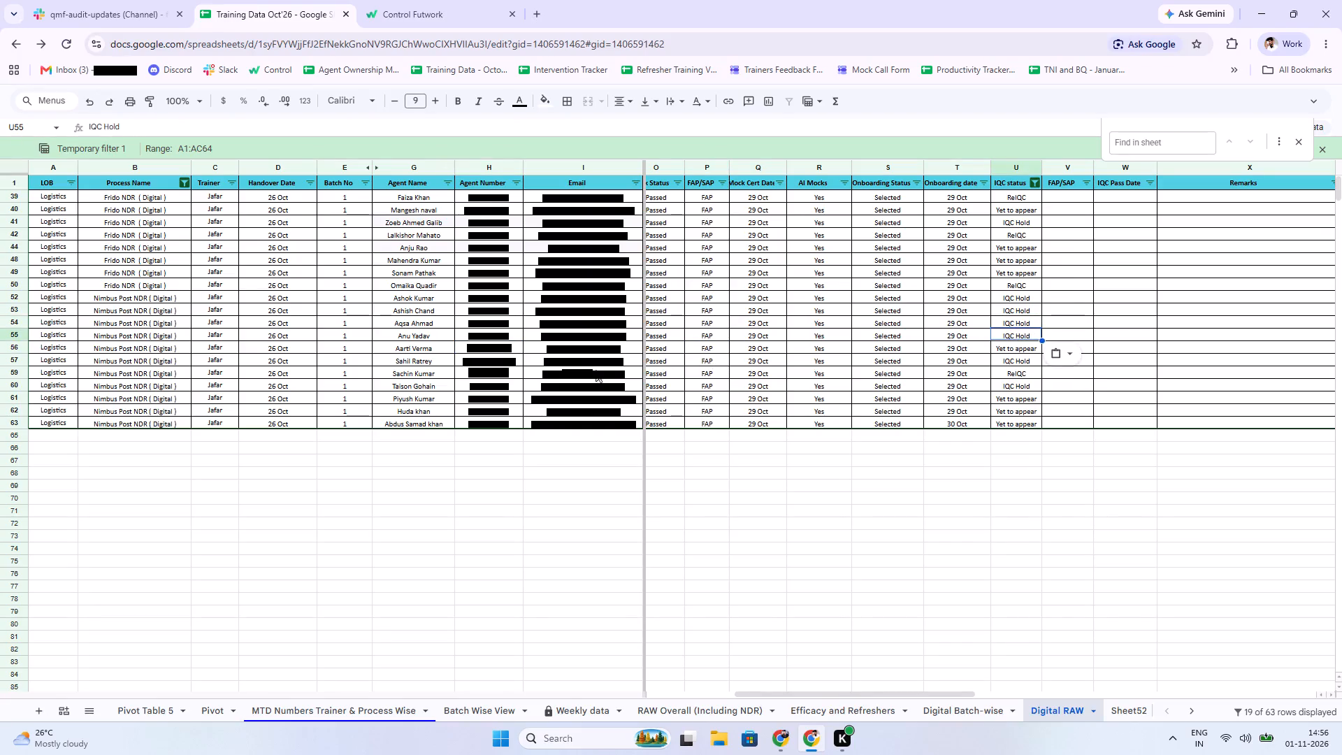
key(ctrl+z)
click(1007, 352)
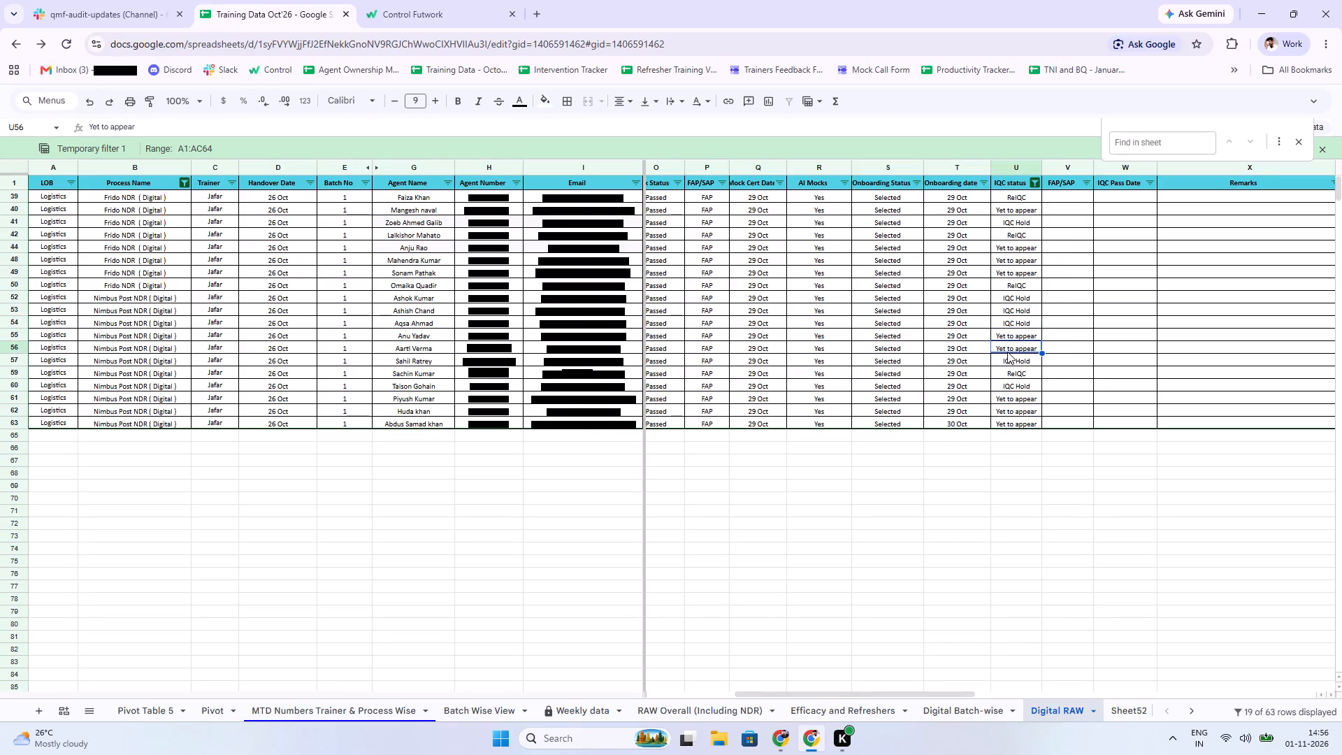
key(ctrl+v)
click(428, 353)
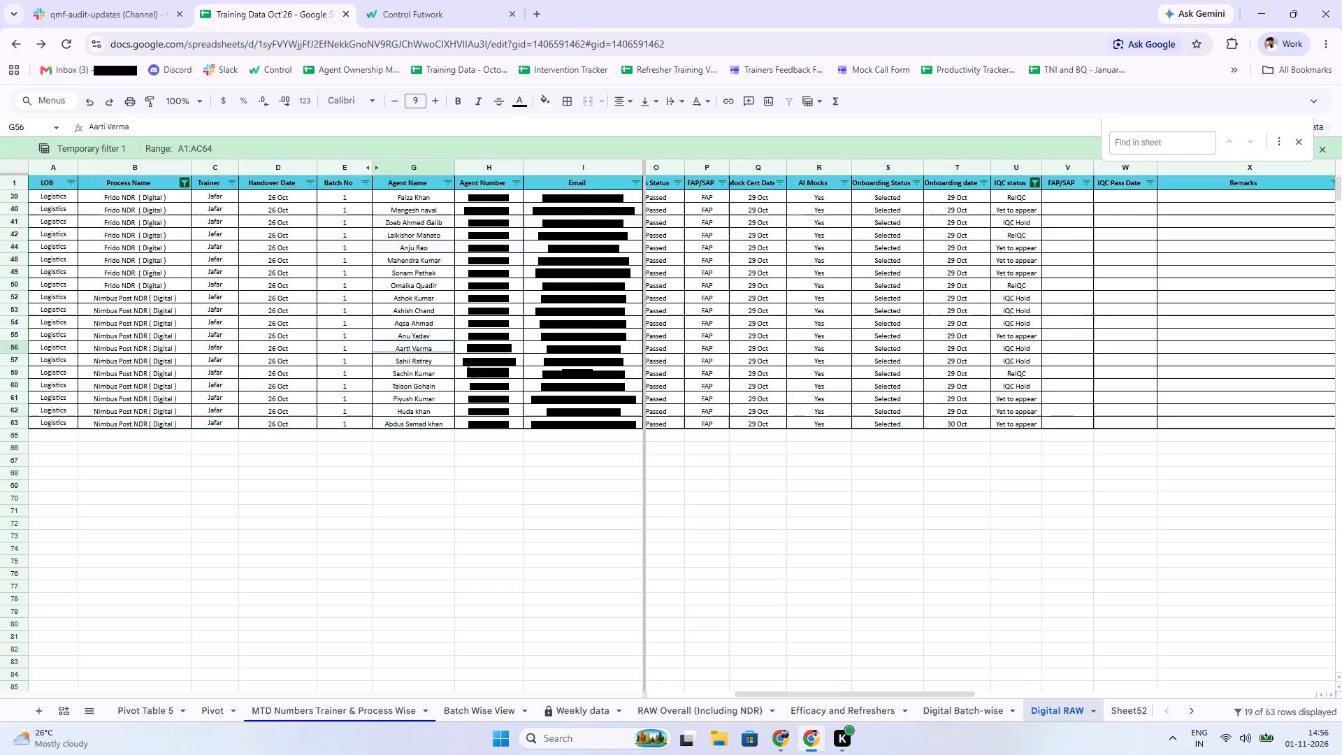
Look up row 57's agent number among Nimbus Post NDR's selected callers and compare the caller's status with the training sheet.
click(479, 363)
key(ctrl+c)
click(440, 0)
key(ctrl+a)
key(ctrl+v)
key(ctrl+a)
key(ctrl+v)
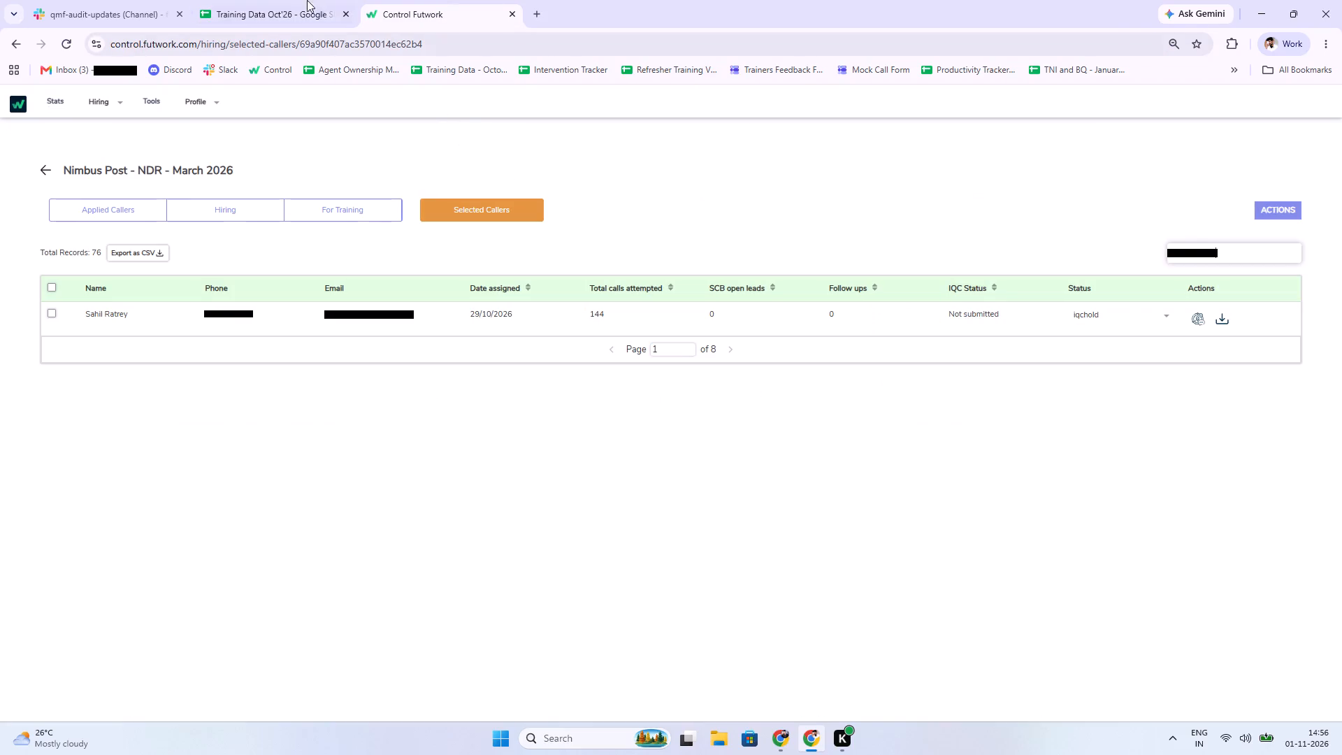
click(277, 0)
click(691, 364)
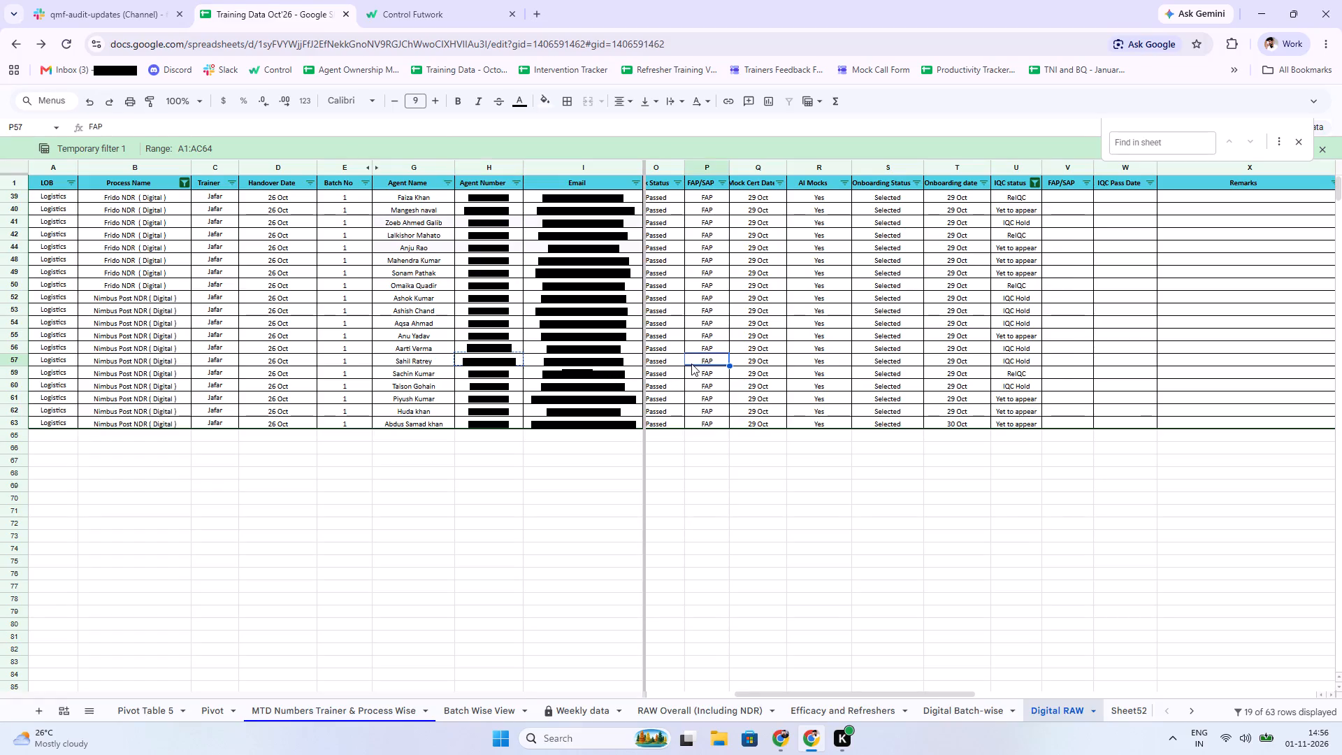
Look up row 59's agent number from the training sheet among Nimbus Post NDR's selected callers to check the caller's status.
click(481, 371)
key(ctrl+c)
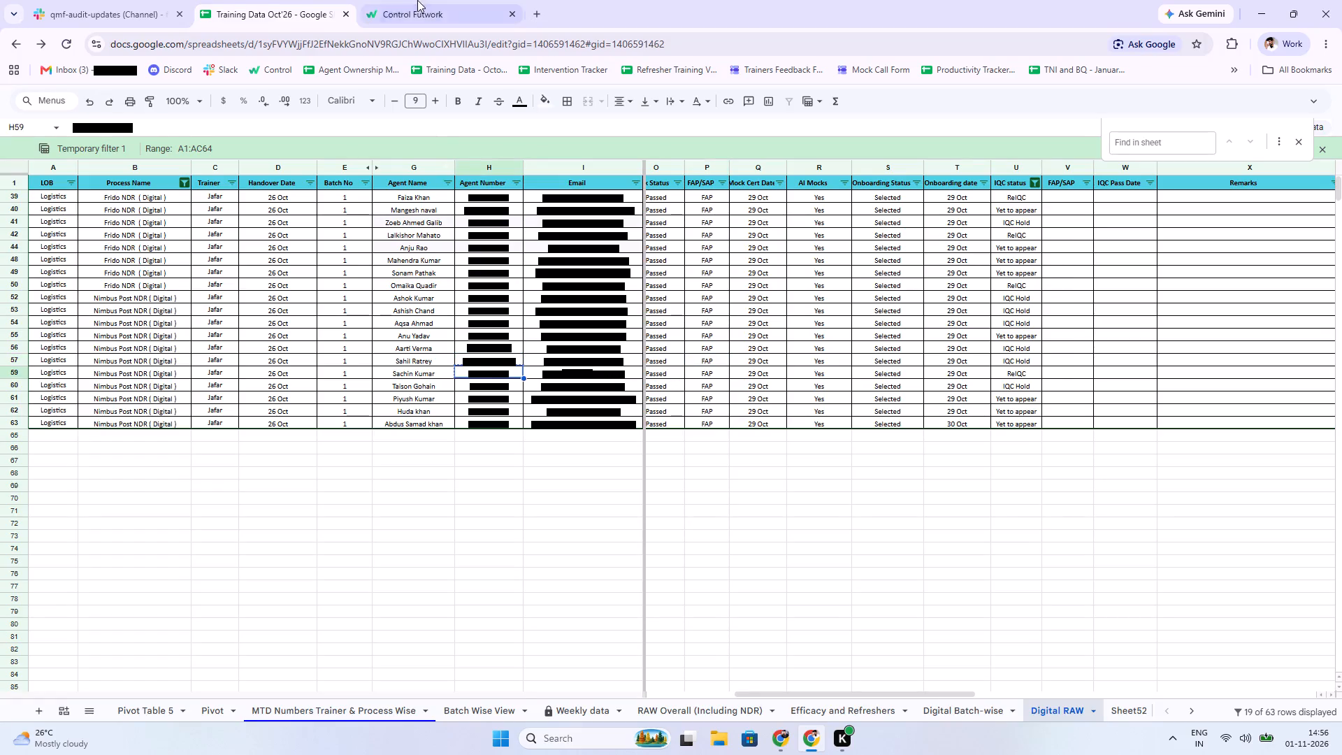
click(416, 0)
key(ctrl+a)
key(ctrl+v)
key(ctrl+a)
key(ctrl+v)
key(ctrl+a)
key(ctrl+v)
click(312, 0)
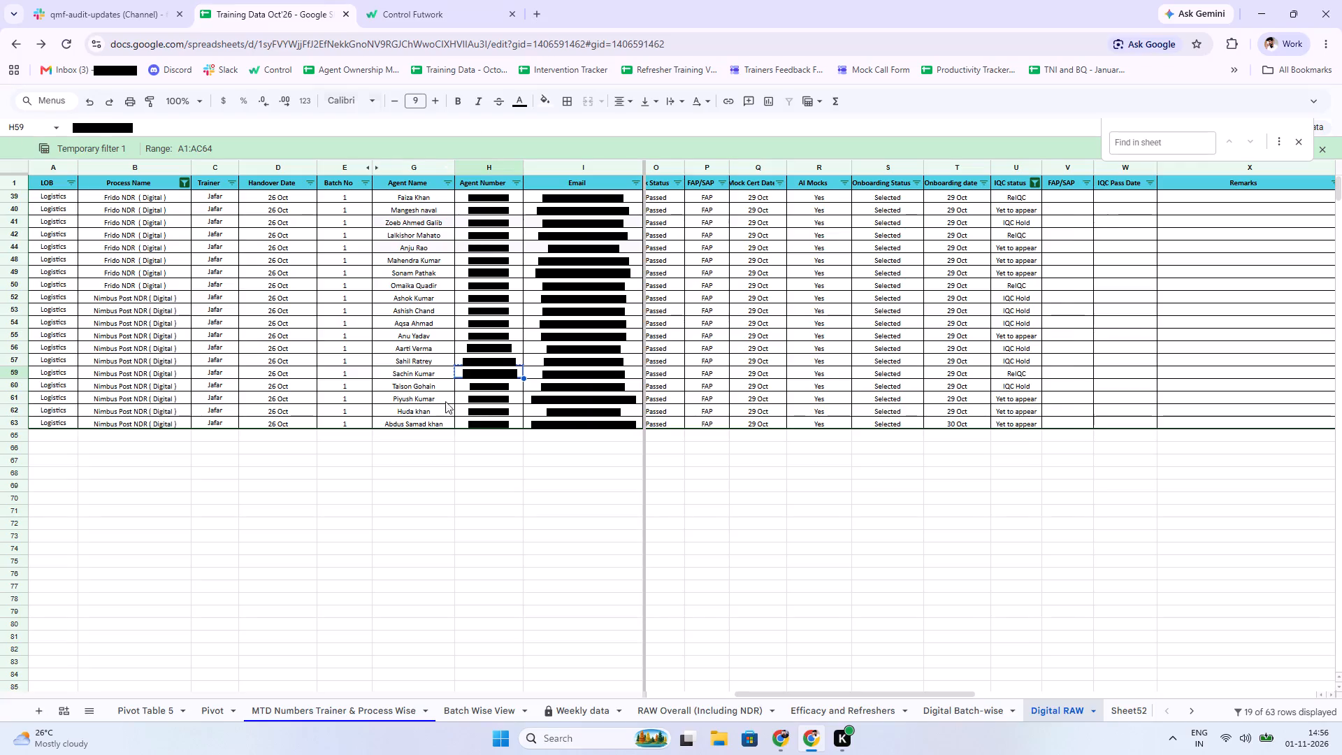
Look up row 60's agent number from the training sheet among Nimbus Post NDR's selected callers to check the caller's status.
click(488, 386)
key(ctrl+c)
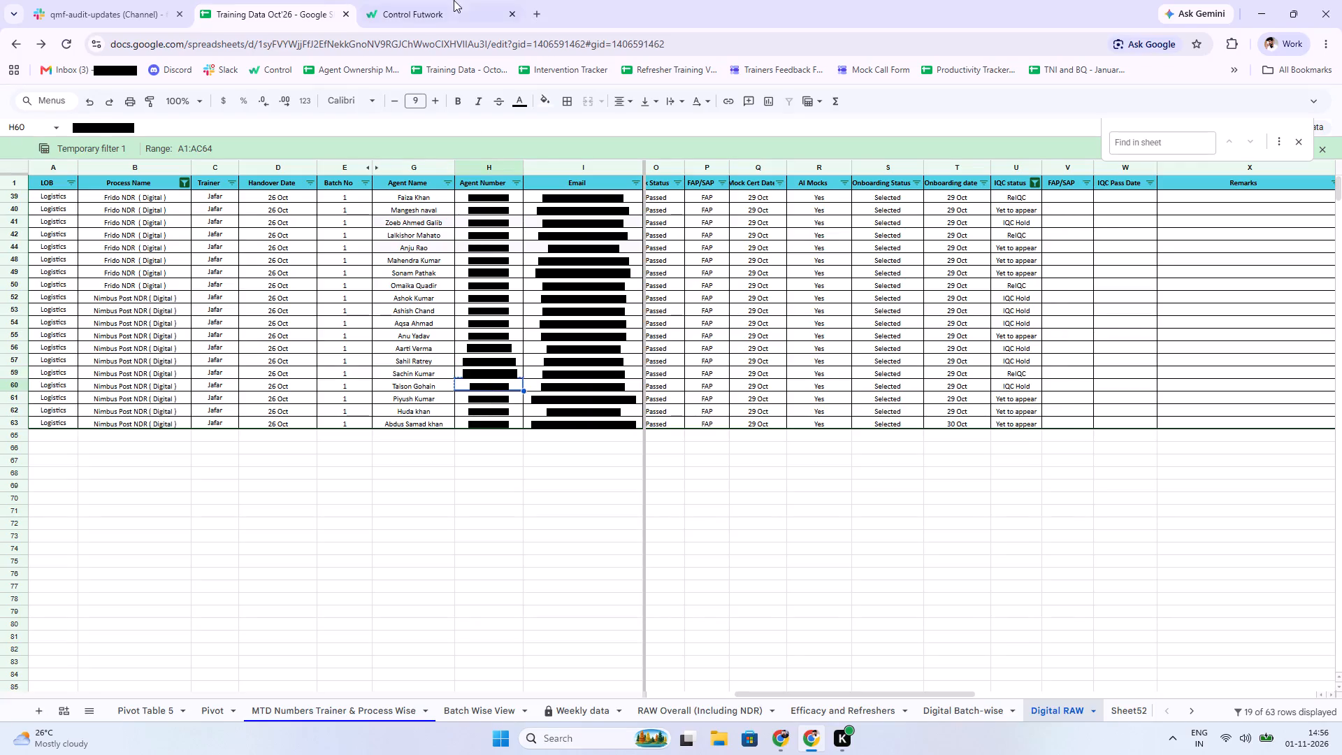
click(454, 0)
key(ctrl+a)
key(ctrl+v)
key(ctrl+a)
key(ctrl+v)
key(ctrl+a)
key(ctrl+v)
click(302, 0)
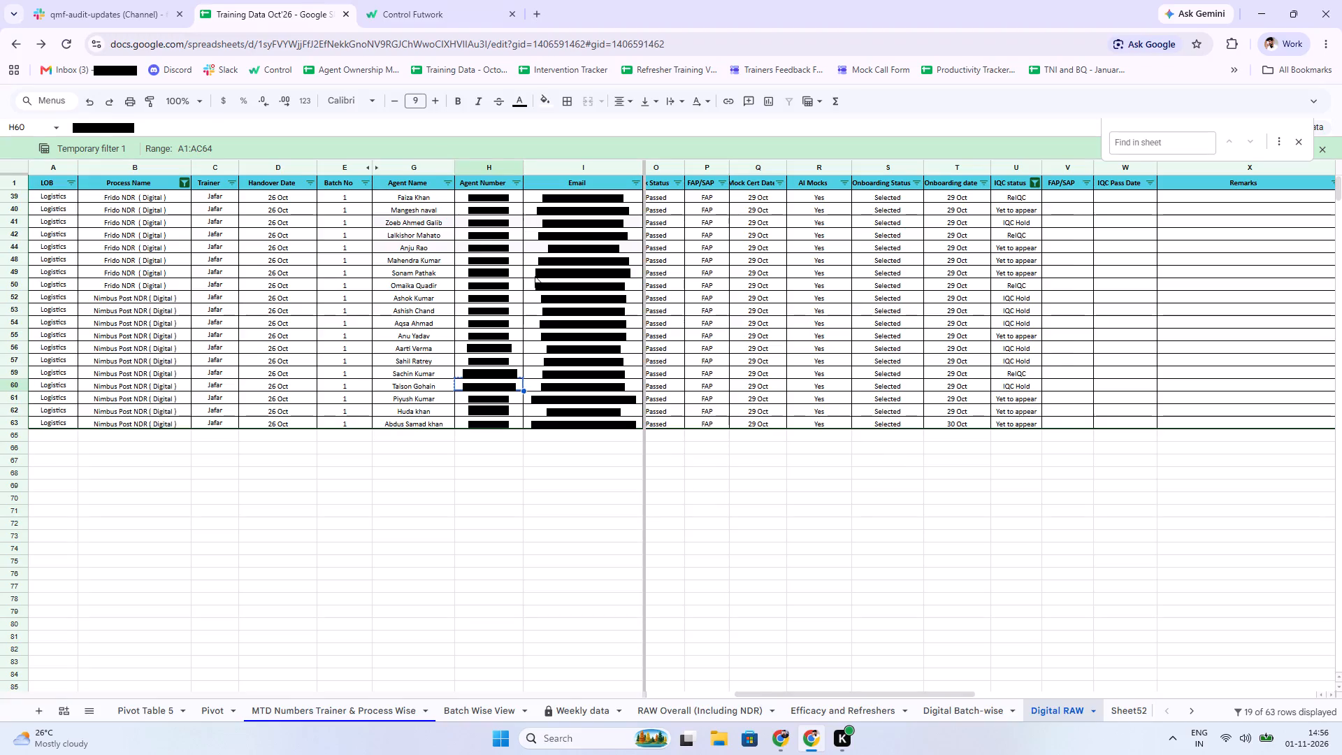
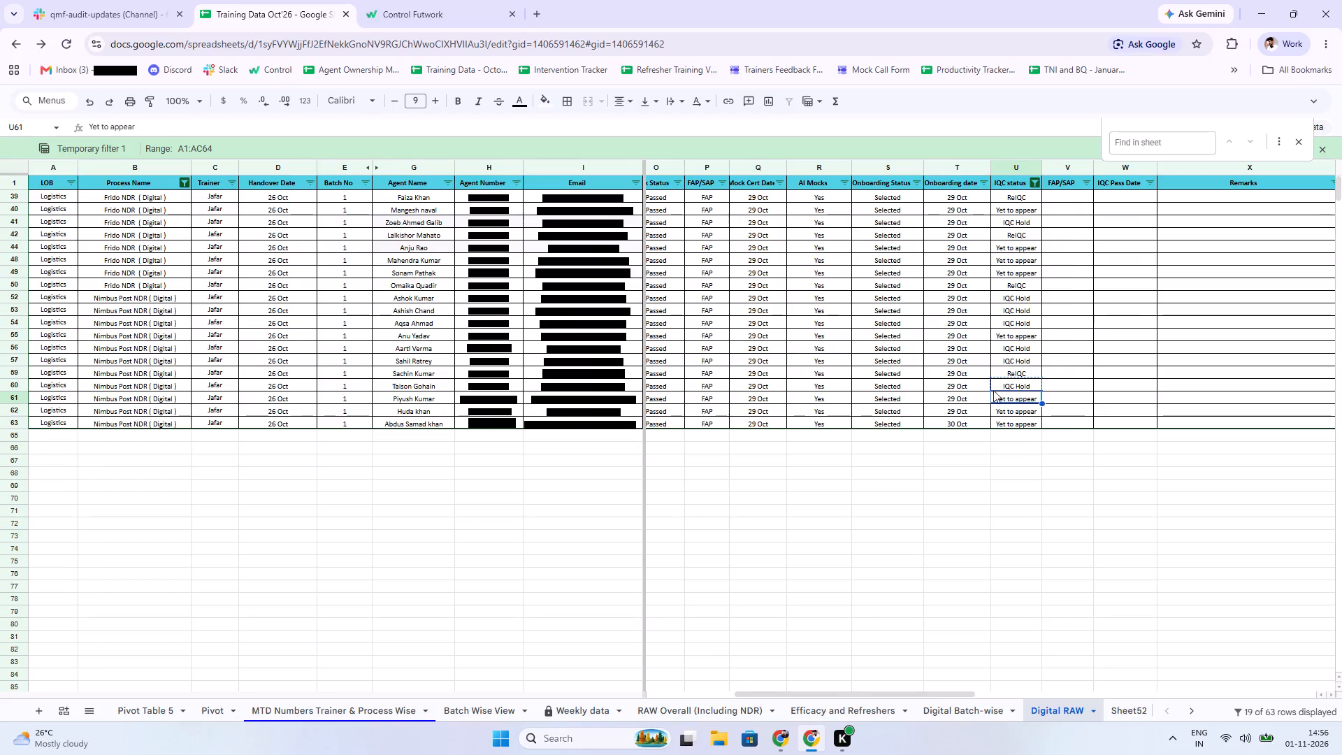
Set row 61's IQC status to IQC Hold in the training sheet by pasting the copied status.
key(ctrl+v)
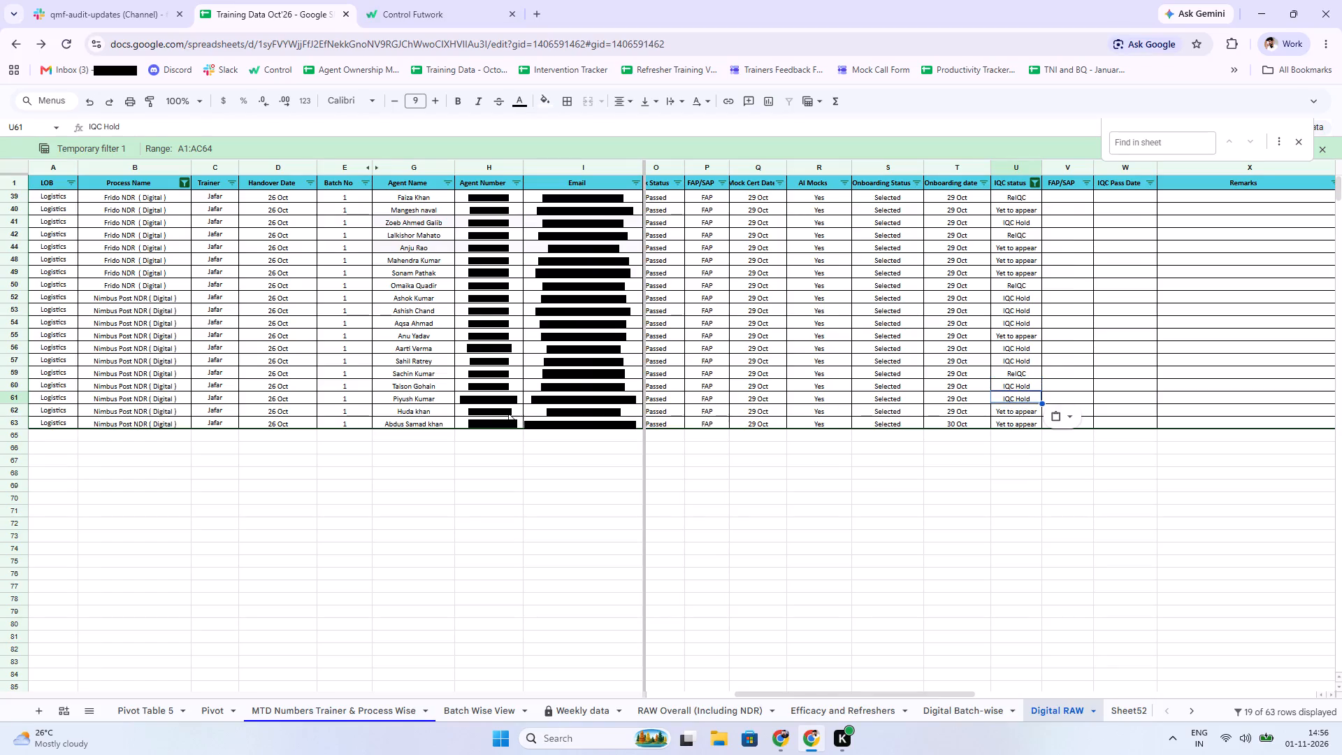
Look up row 62's agent number from the training sheet among Nimbus Post NDR's selected callers to check the caller's status.
click(508, 413)
key(ctrl+c)
click(410, 0)
key(ctrl+a)
key(ctrl+v)
key(ctrl+a)
key(ctrl+v)
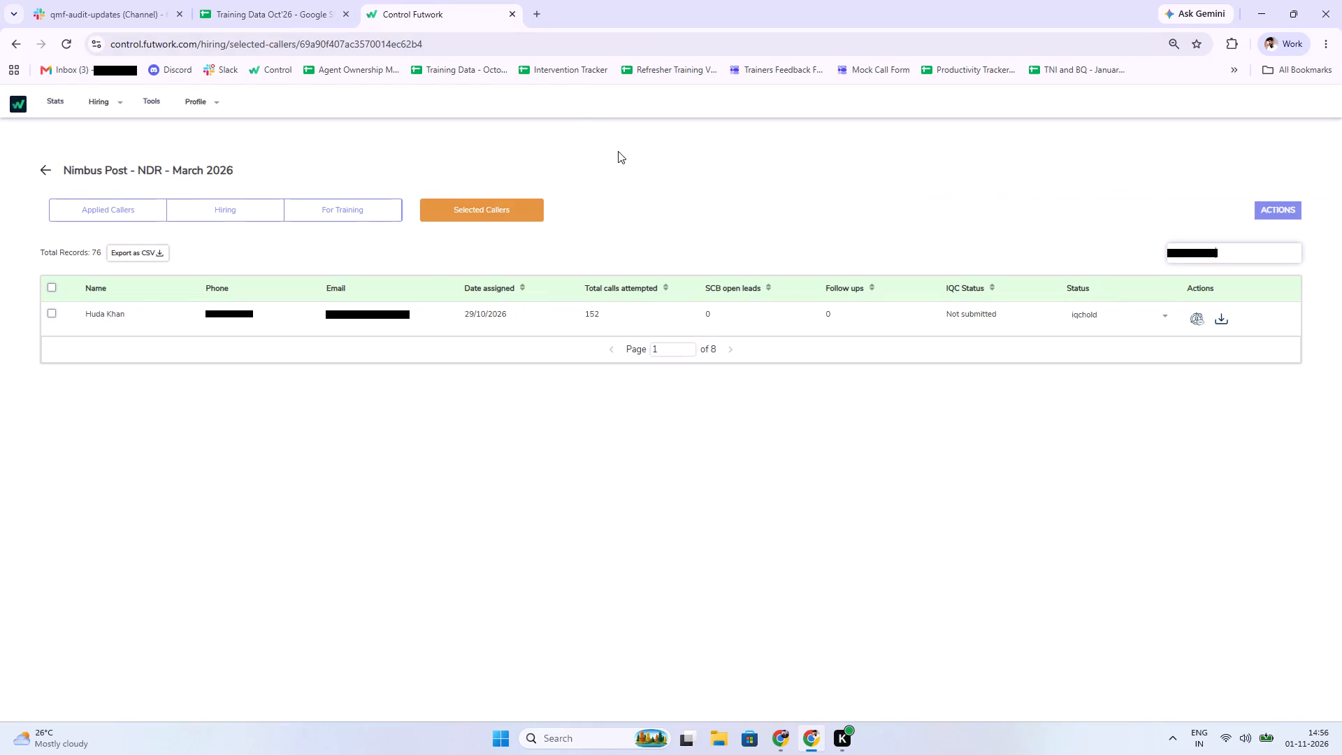
key(ctrl+a)
Set row 62's IQC status to IQC Hold in the training sheet by copying it from row 61.
click(245, 0)
click(998, 399)
key(ctrl+c)
click(1003, 415)
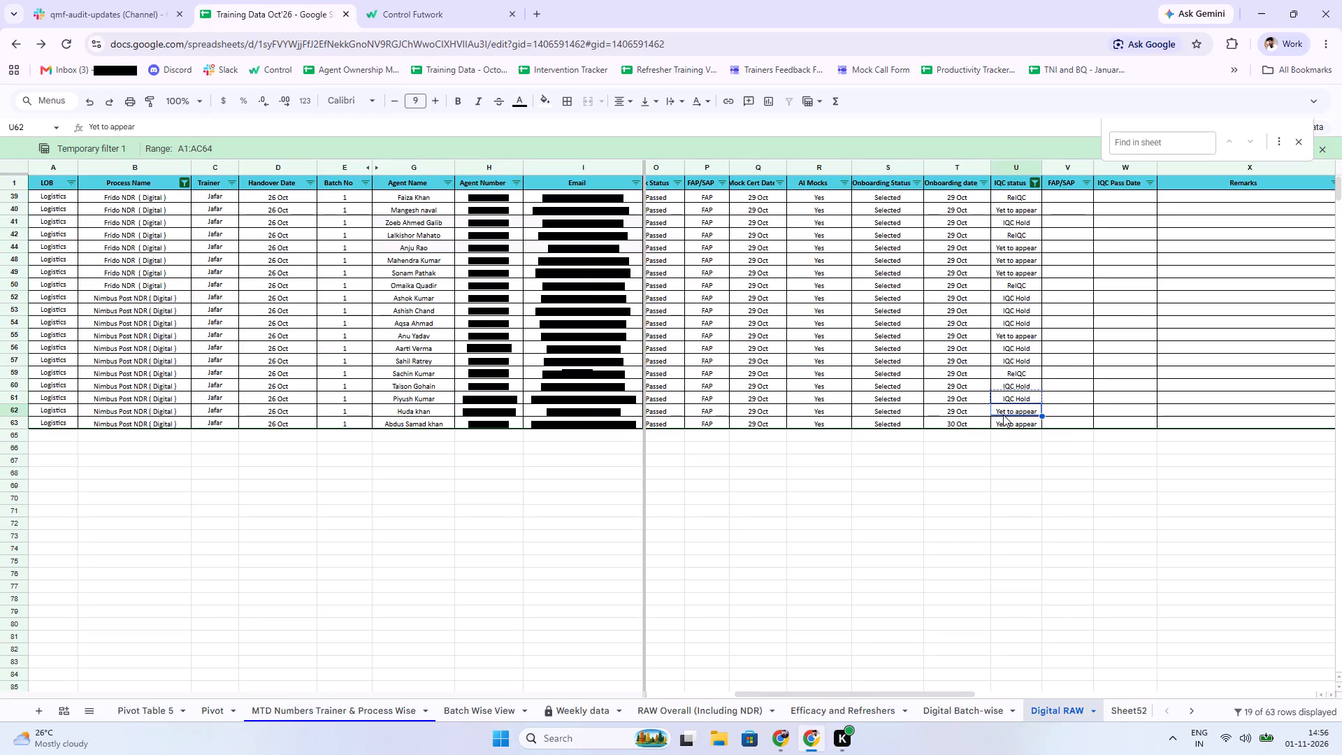
key(ctrl+v)
Look up row 63's agent number among Nimbus Post NDR's selected callers to check the caller's status, returning to the training sheet.
click(491, 425)
key(ctrl+c)
click(407, 0)
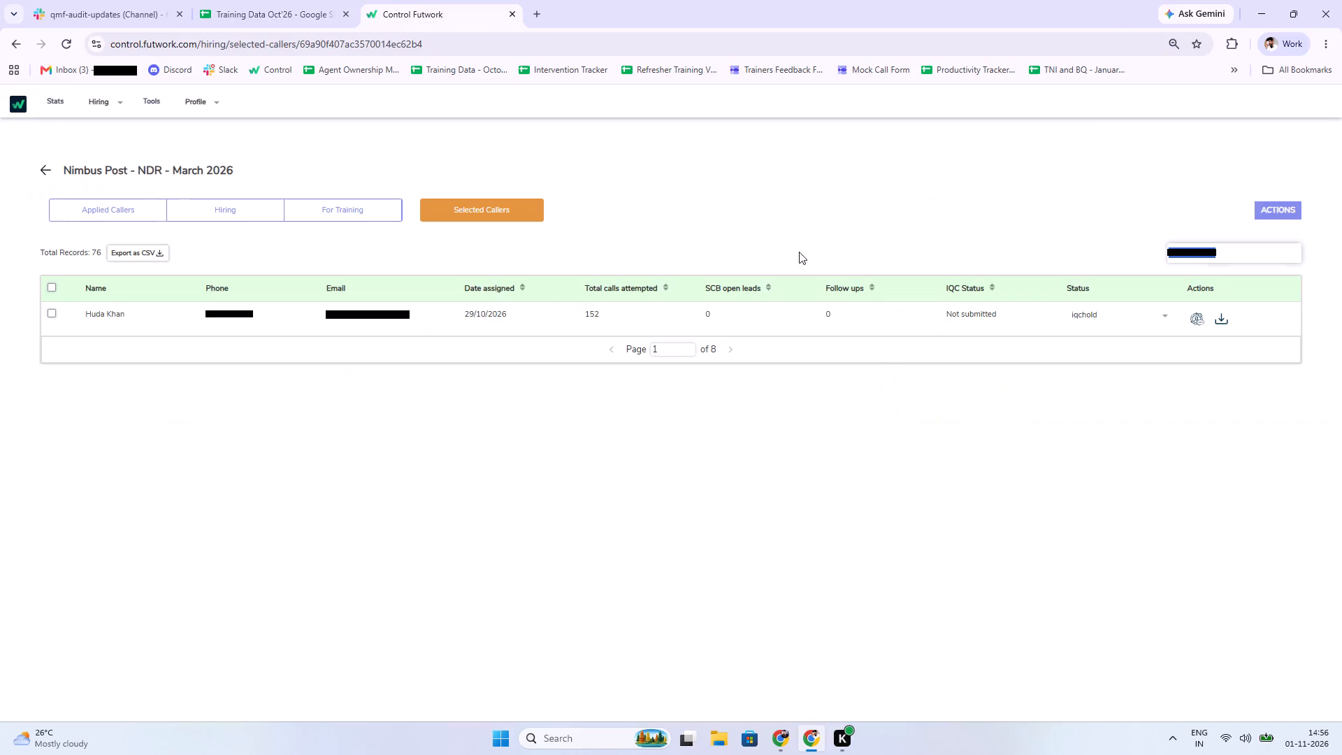
key(ctrl+a)
key(ctrl+v)
key(ctrl+a)
key(ctrl+v)
key(ctrl+a)
key(ctrl+v)
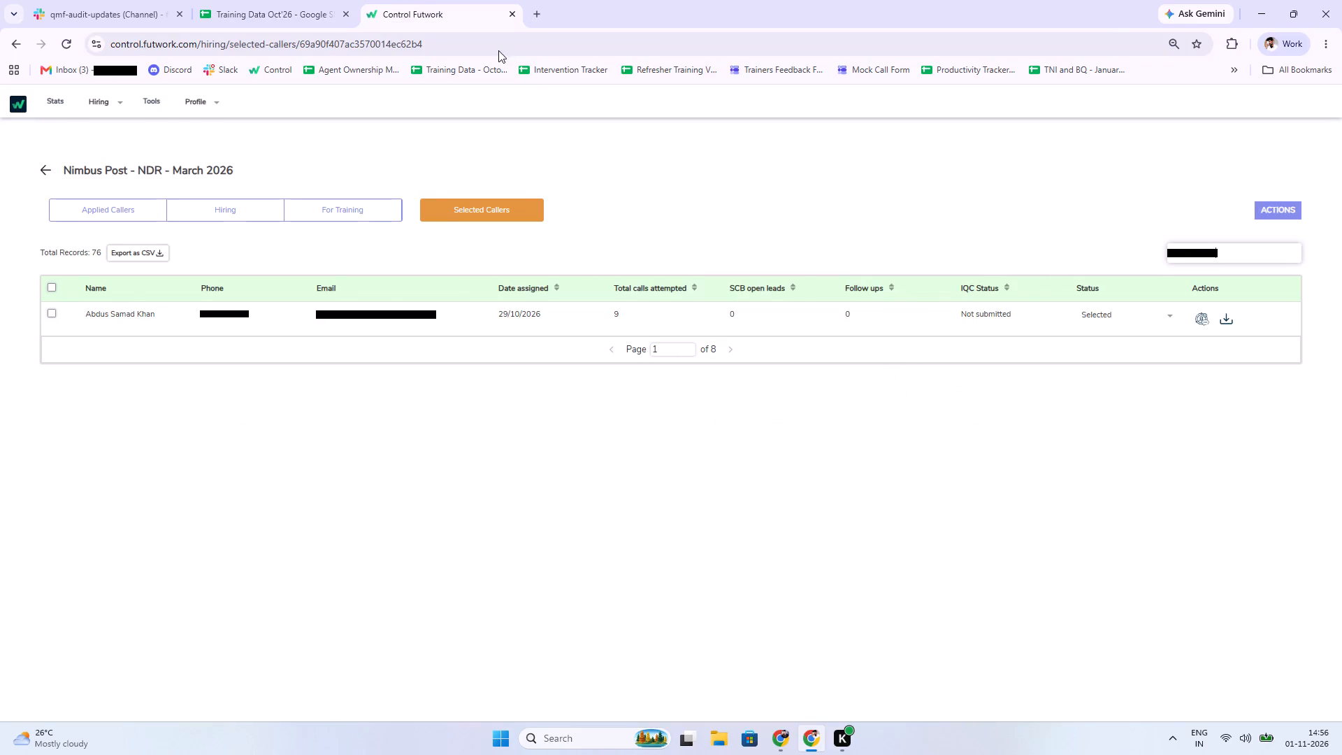
click(334, 0)
Narrow the IQC status filter in Digital RAW to only the Yet to appear trainees.
scroll(972, 228, up, 4)
click(1034, 184)
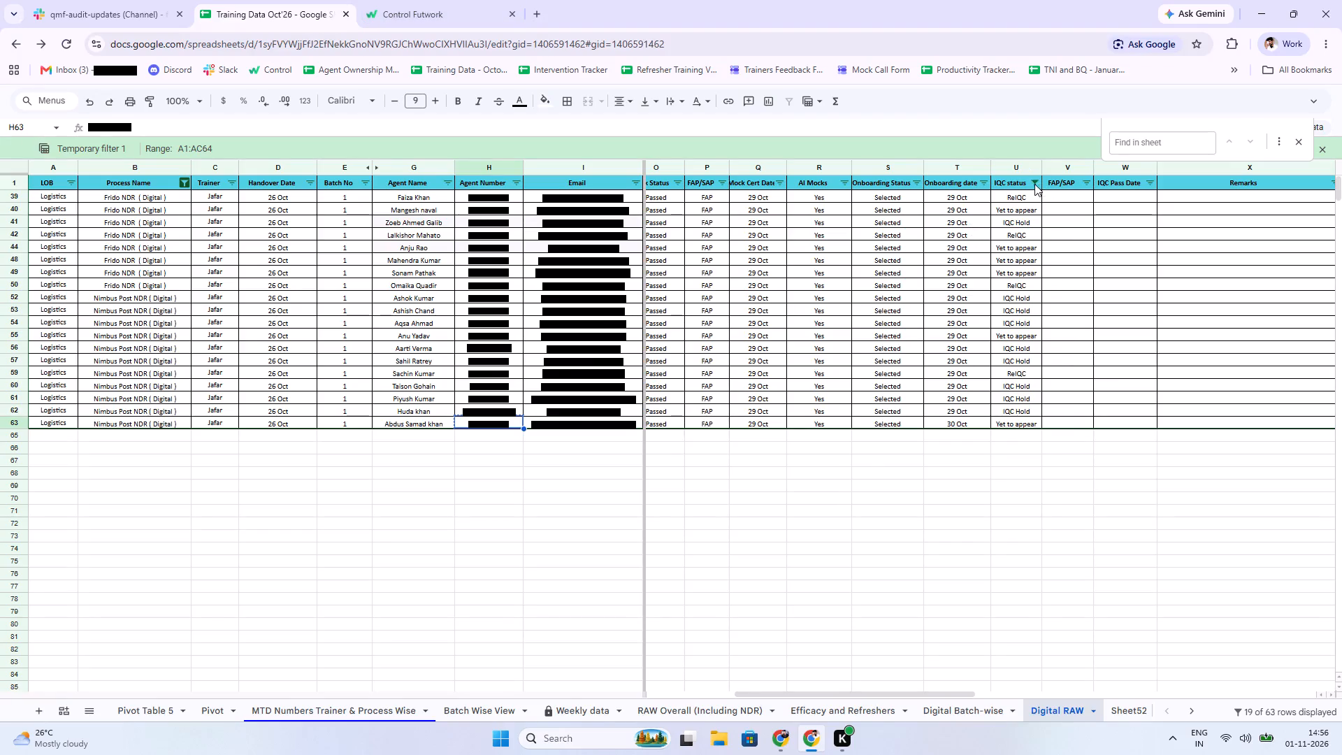
click(931, 387)
click(938, 403)
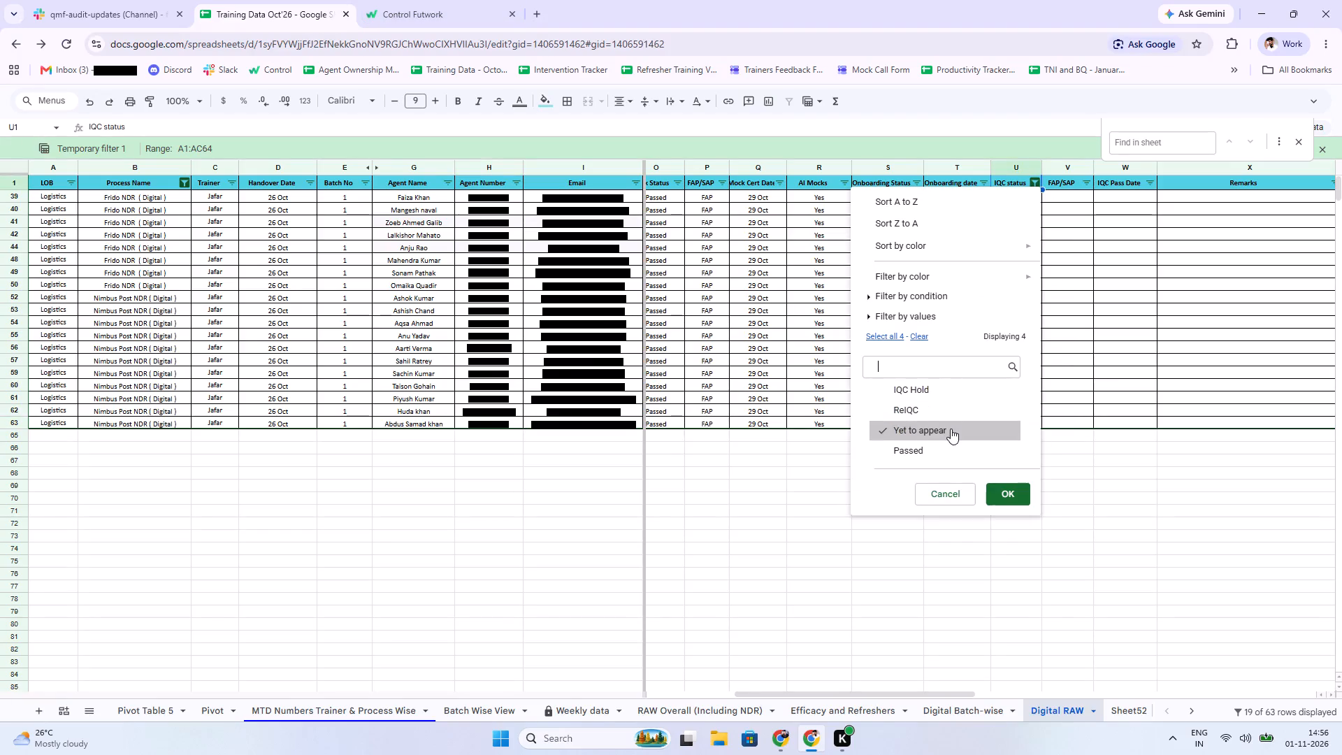
click(1004, 494)
scroll(839, 309, up, 6)
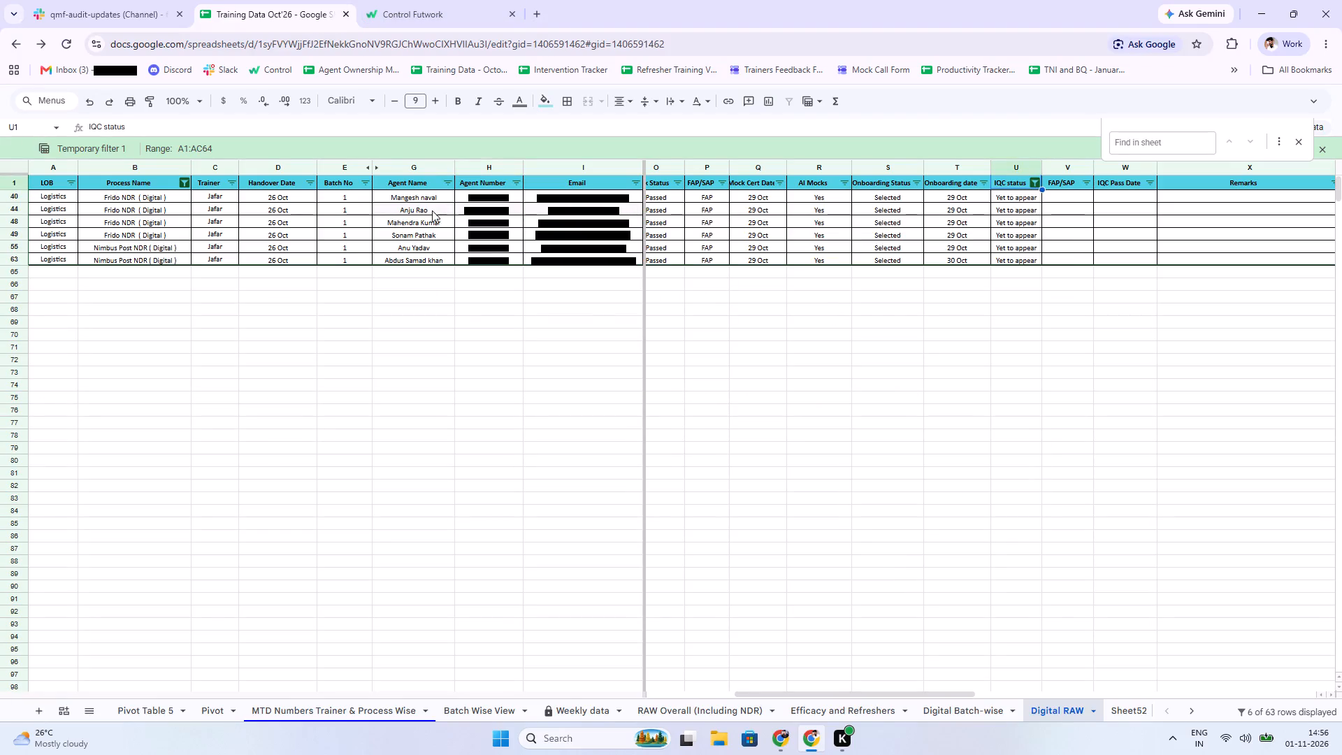
click(432, 210)
Change the IQC status filter in Digital RAW to show only the Passed trainees.
click(1034, 183)
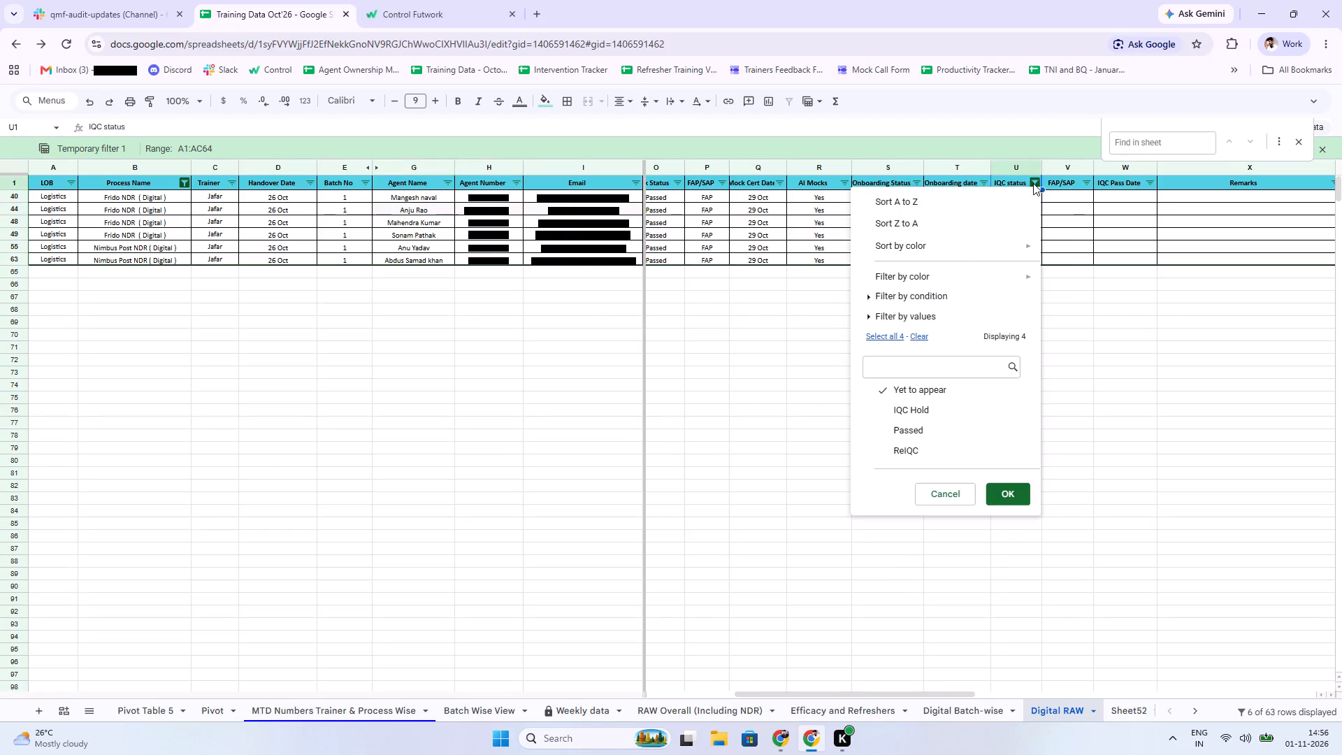
click(910, 385)
click(932, 419)
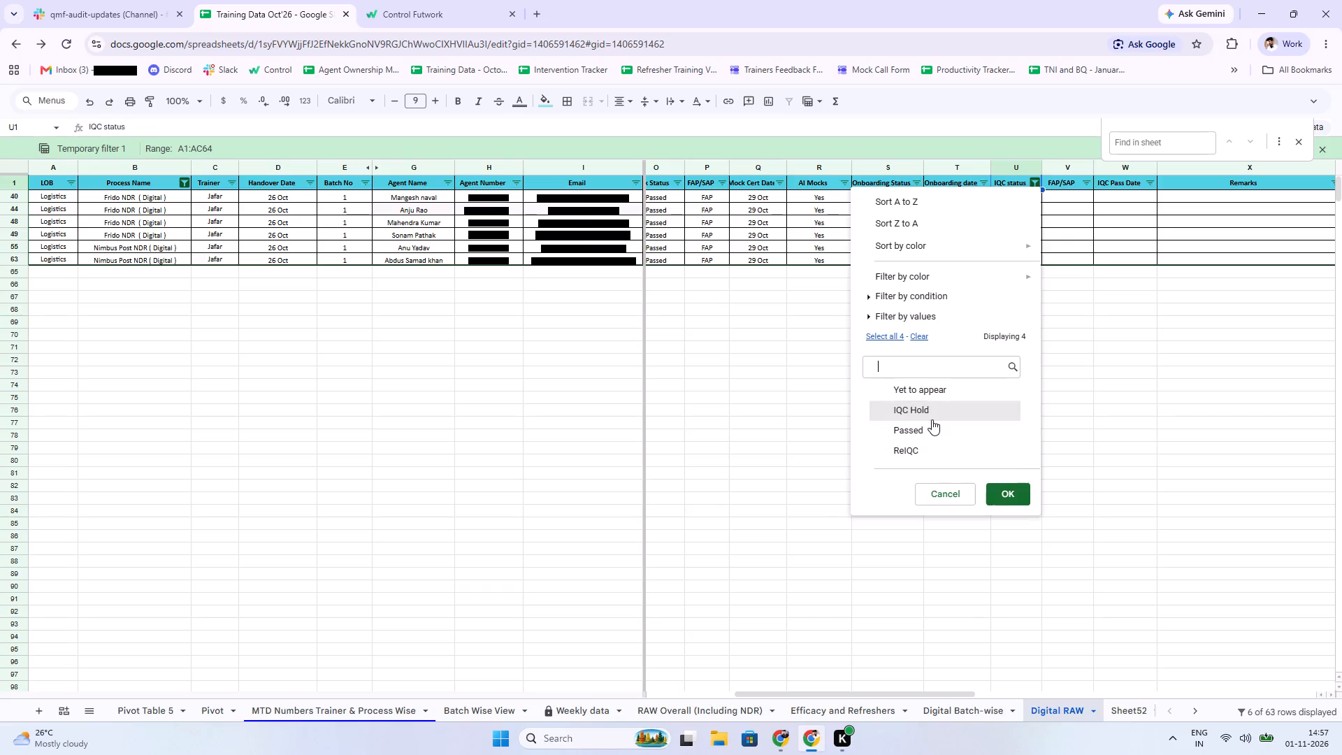
click(932, 419)
click(932, 419)
click(930, 426)
click(931, 412)
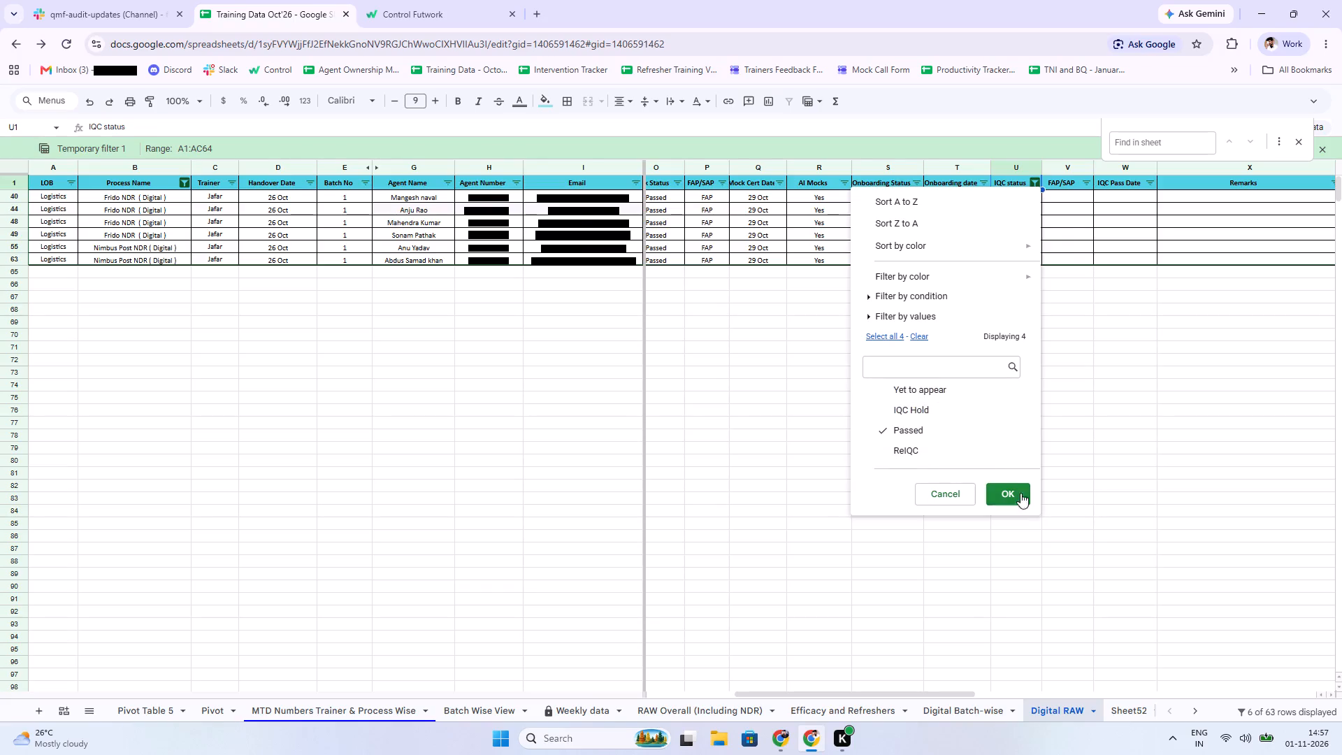
click(1027, 495)
scroll(683, 345, up, 5)
scroll(634, 231, up, 5)
click(333, 208)
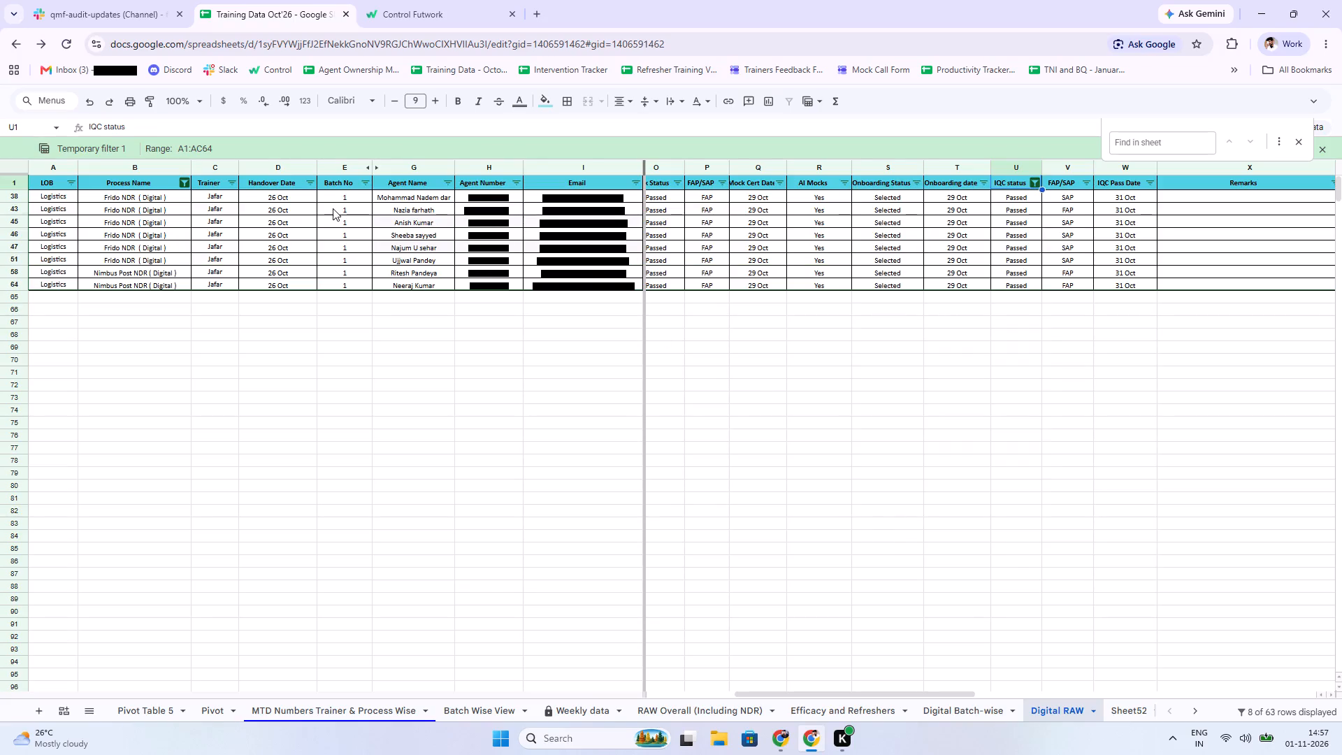
Copy the agent names, numbers and emails of the passed Frido NDR trainees, rows 38 to 51 of the filtered list.
click(171, 211)
key(Up)
key(Right)
key(Right)
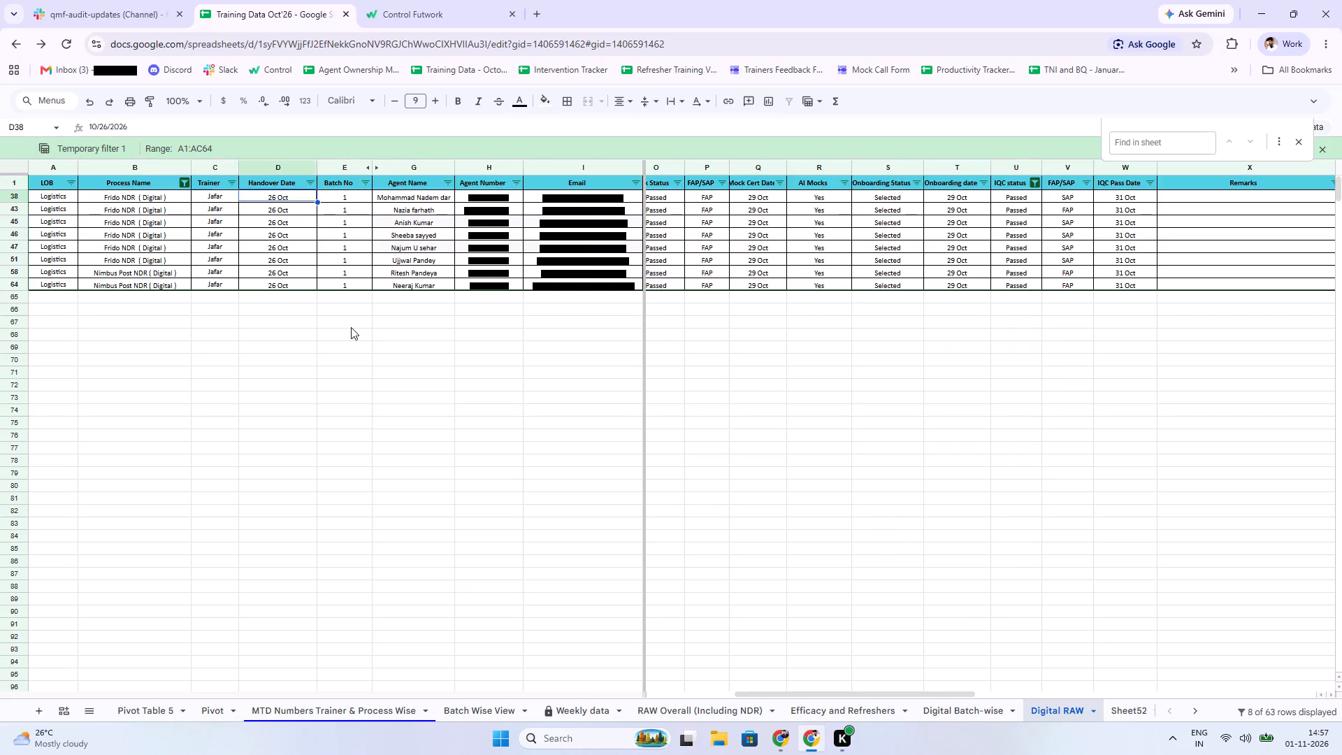
key(Right)
key(Right)
key(shift+Down)
key(shift+Down)
key(shift+Down)
key(shift+Down)
key(shift+Down)
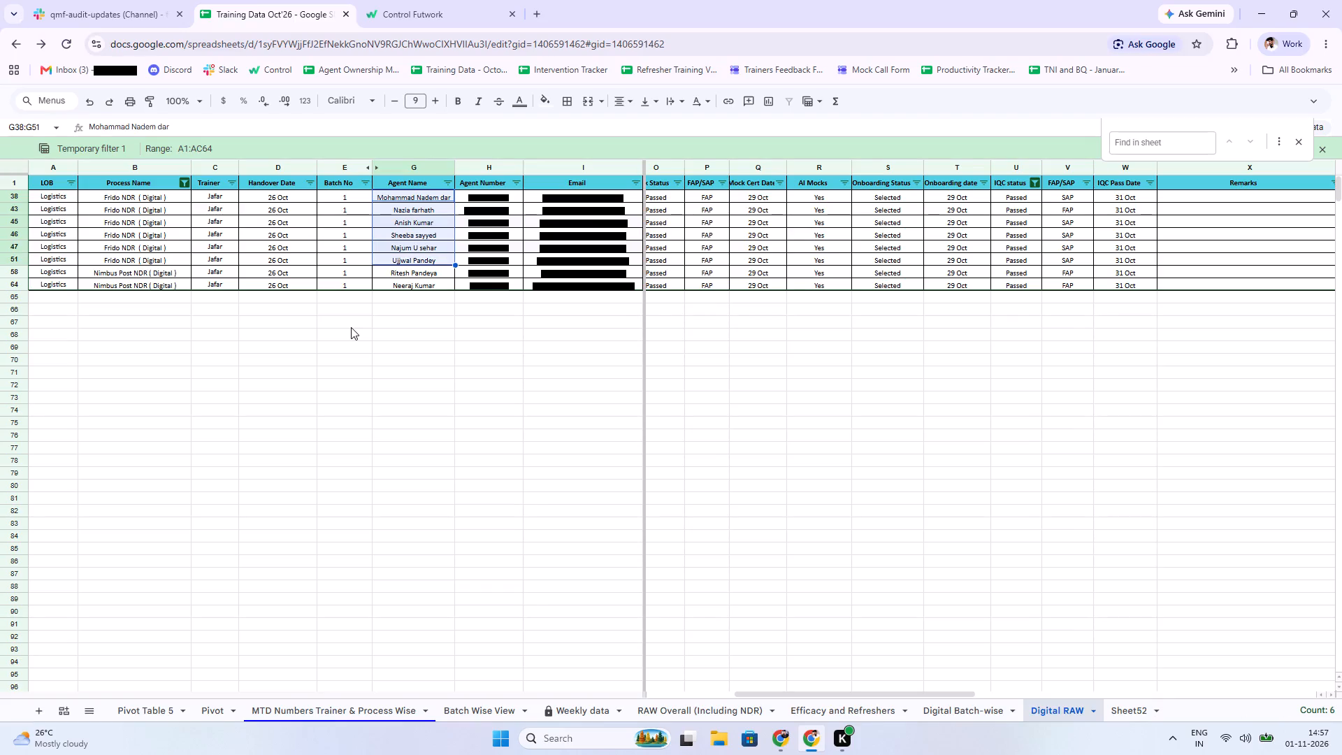
key(shift+Right)
key(shift+Right)
key(ctrl+c)
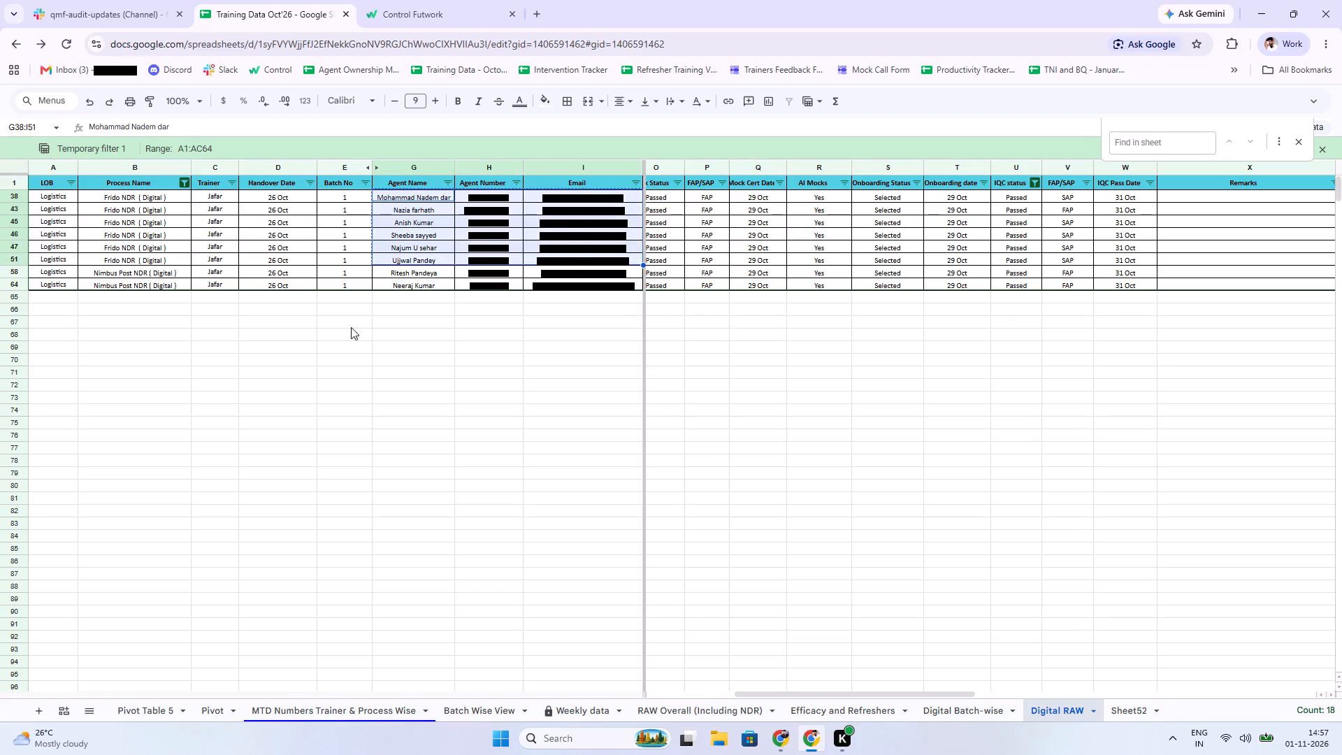